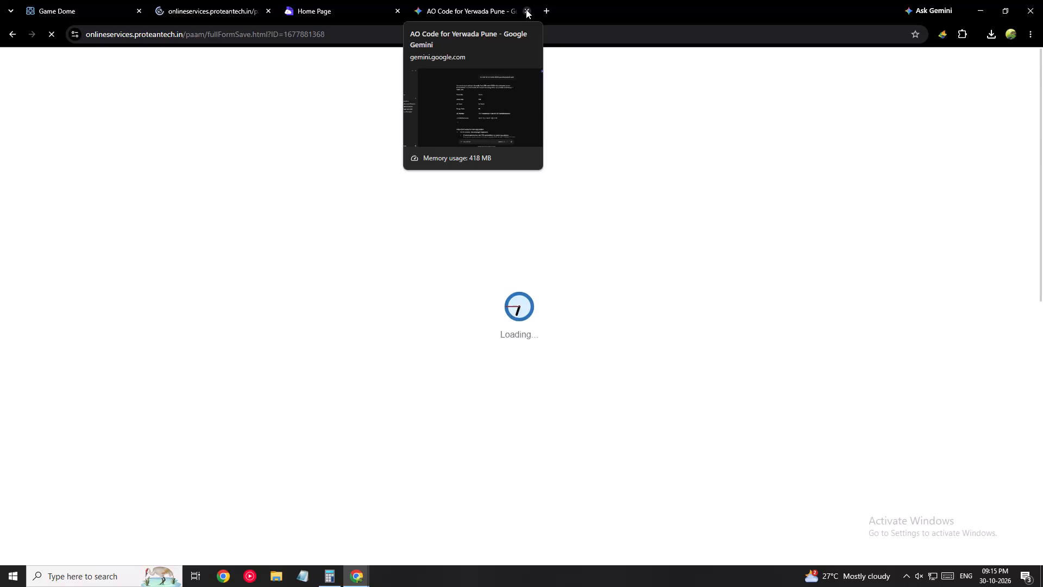
# Close the Gemini, Home Page and online PAN application browser tabs, keeping only the Game Dome tab.
pyautogui.click(526, 10)
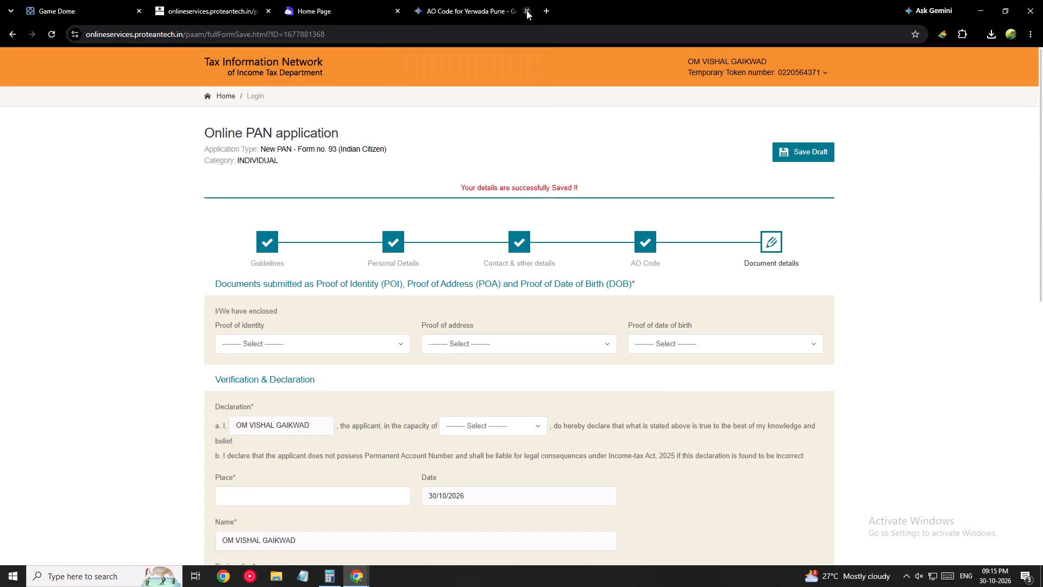
pyautogui.click(398, 12)
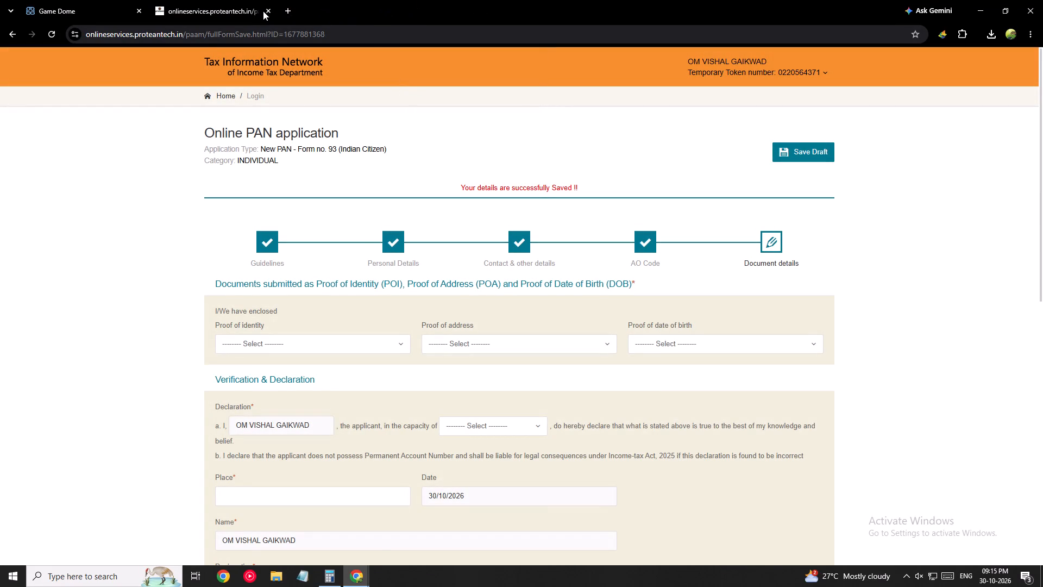
pyautogui.click(268, 9)
# Open the PC list and examine the status, logged-in users and remaining time of the computers and consoles.
pyautogui.scroll(4, 359, 279)
pyautogui.click(3, 99)
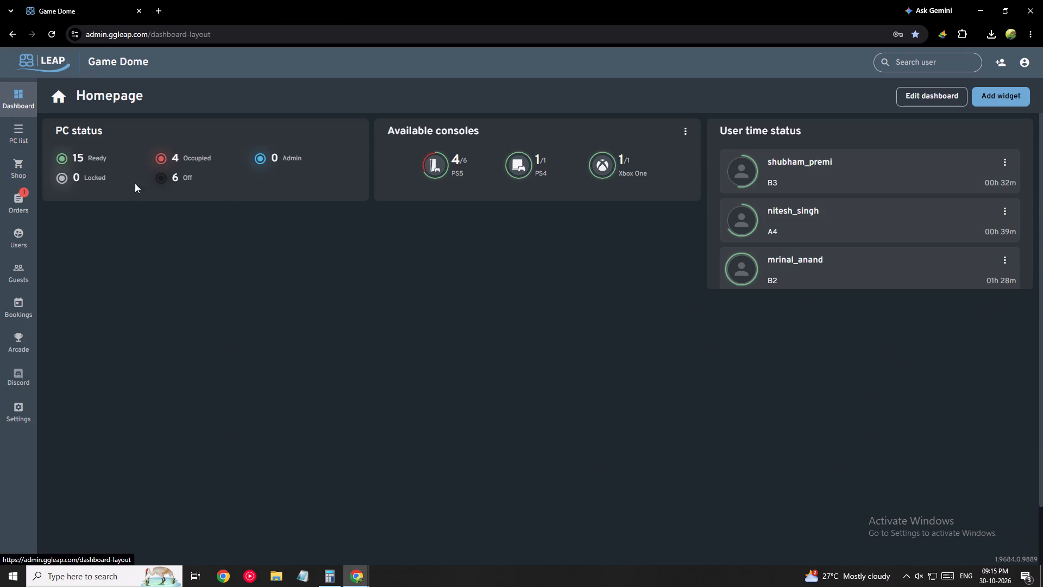
pyautogui.click(9, 142)
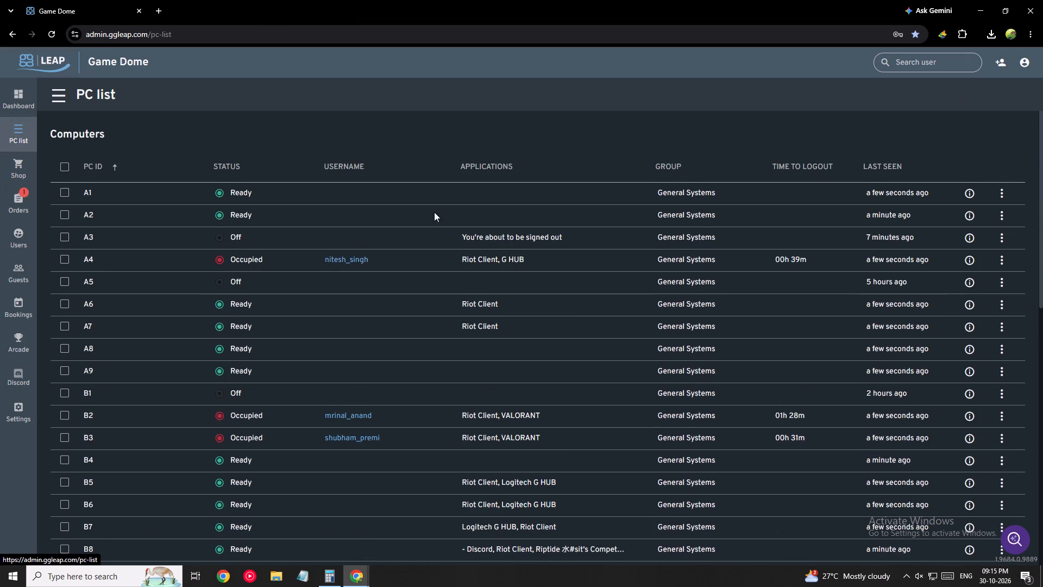
pyautogui.scroll(-14, 433, 227)
pyautogui.scroll(-3, 313, 319)
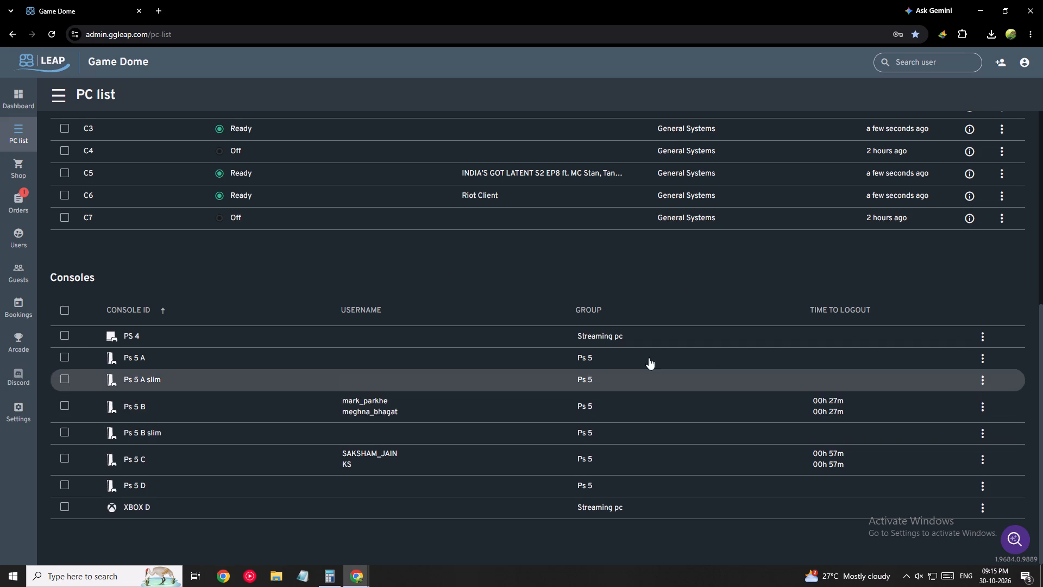
pyautogui.scroll(5, 731, 376)
pyautogui.scroll(-1, 612, 382)
pyautogui.scroll(1, 612, 382)
pyautogui.scroll(9, 426, 298)
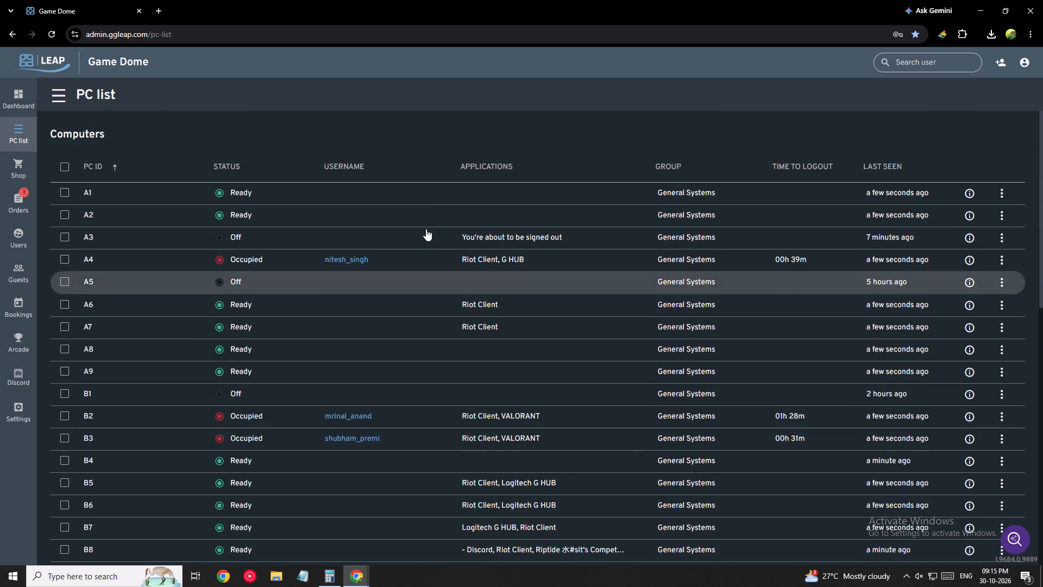
pyautogui.scroll(1, 426, 229)
pyautogui.scroll(-4, 581, 182)
# Start a user search in the Game Dome admin site.
pyautogui.click(920, 64)
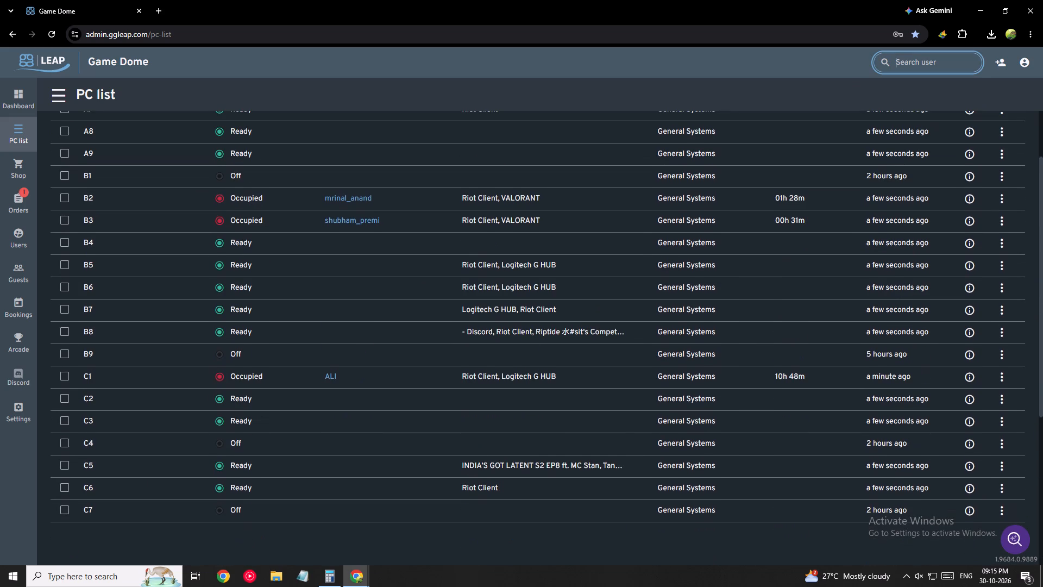
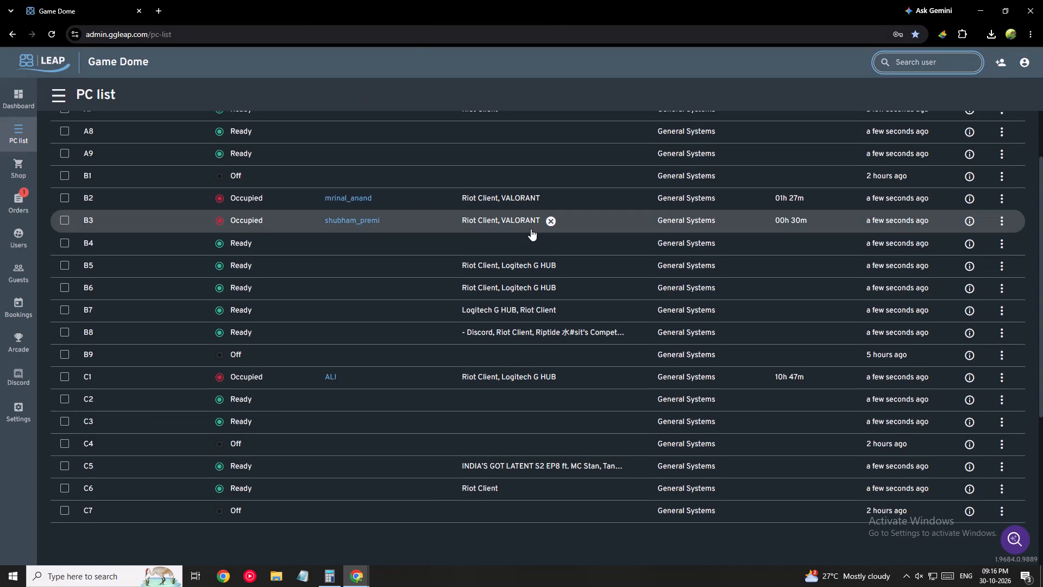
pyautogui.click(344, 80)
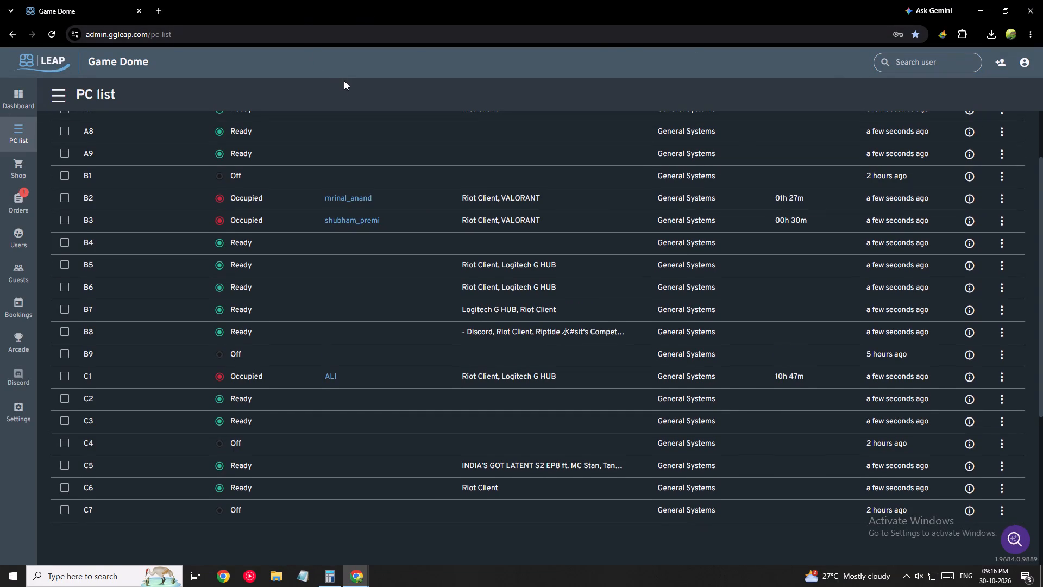
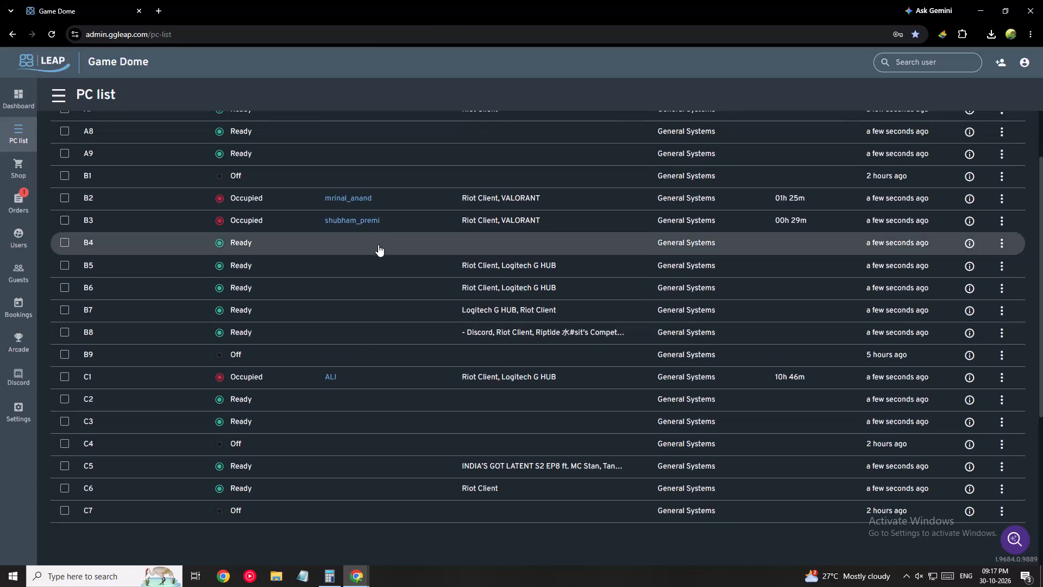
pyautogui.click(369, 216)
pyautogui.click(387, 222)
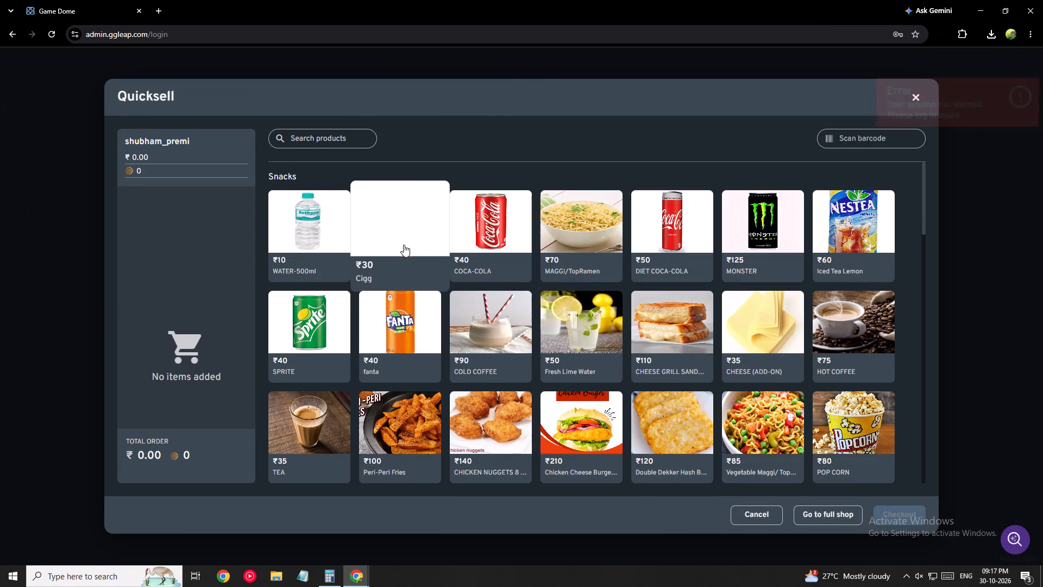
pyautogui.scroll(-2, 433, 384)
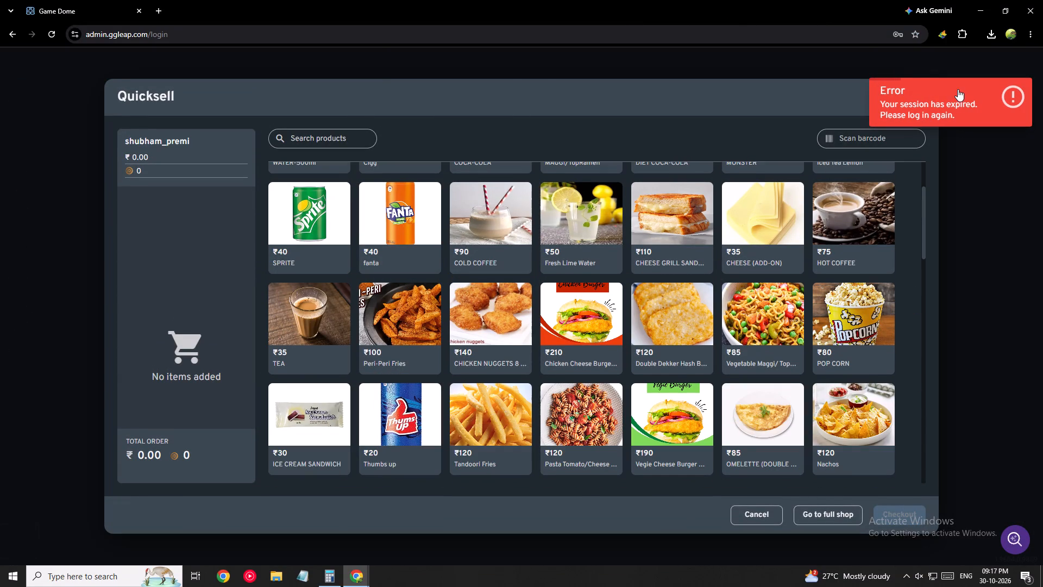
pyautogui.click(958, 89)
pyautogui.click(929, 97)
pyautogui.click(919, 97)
# Log back in to the admin account with the saved credentials and return to the PC list.
pyautogui.click(497, 357)
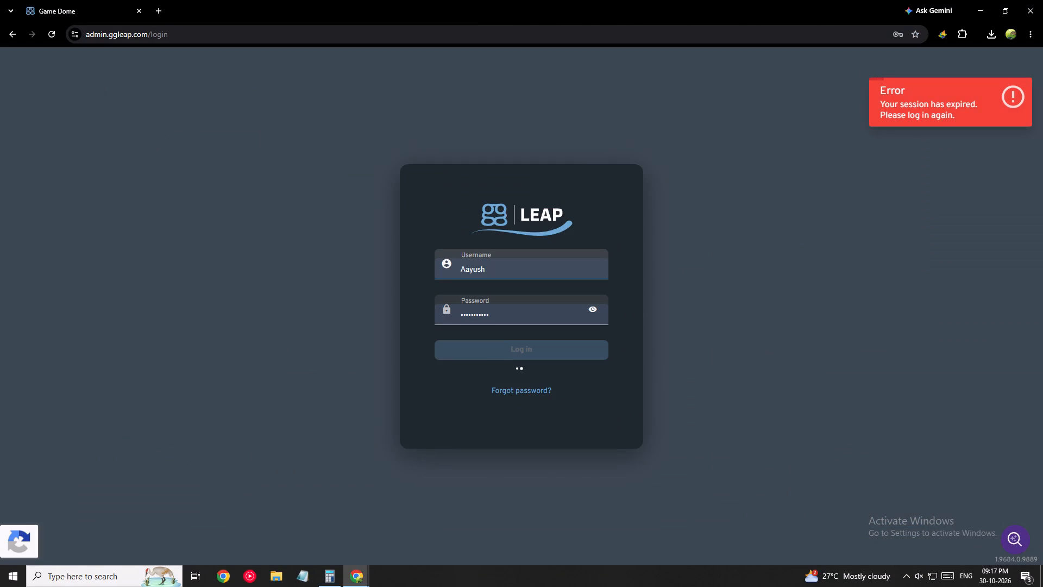
pyautogui.click(36, 137)
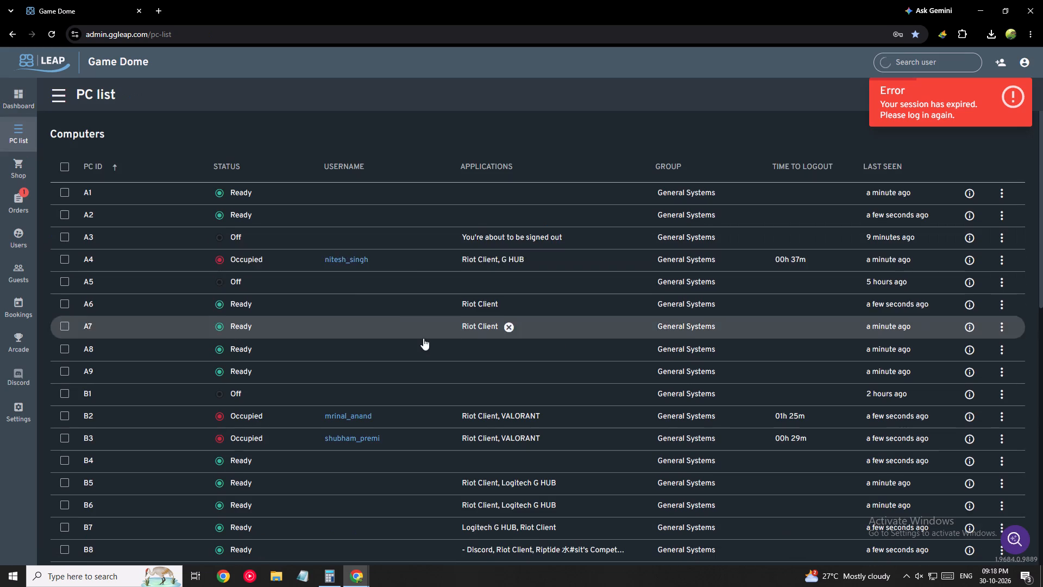
# Start a quick sale for the user on PC A4, add one ICE CREAM SANDWICH and proceed to checkout.
pyautogui.click(347, 254)
pyautogui.click(365, 259)
pyautogui.click(366, 262)
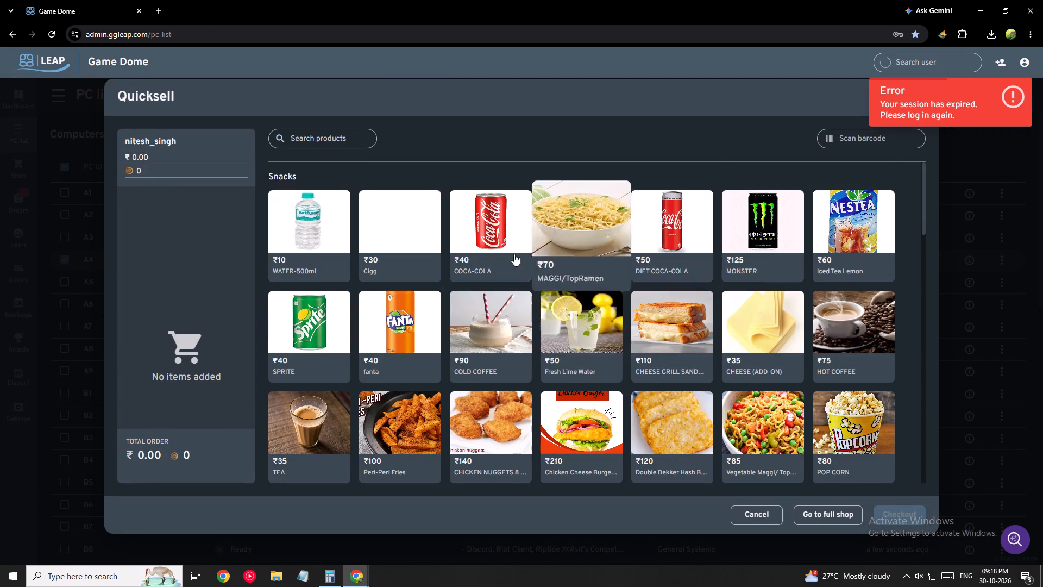
pyautogui.scroll(-3, 488, 460)
pyautogui.moveTo(296, 374); pyautogui.dragTo(174, 338)
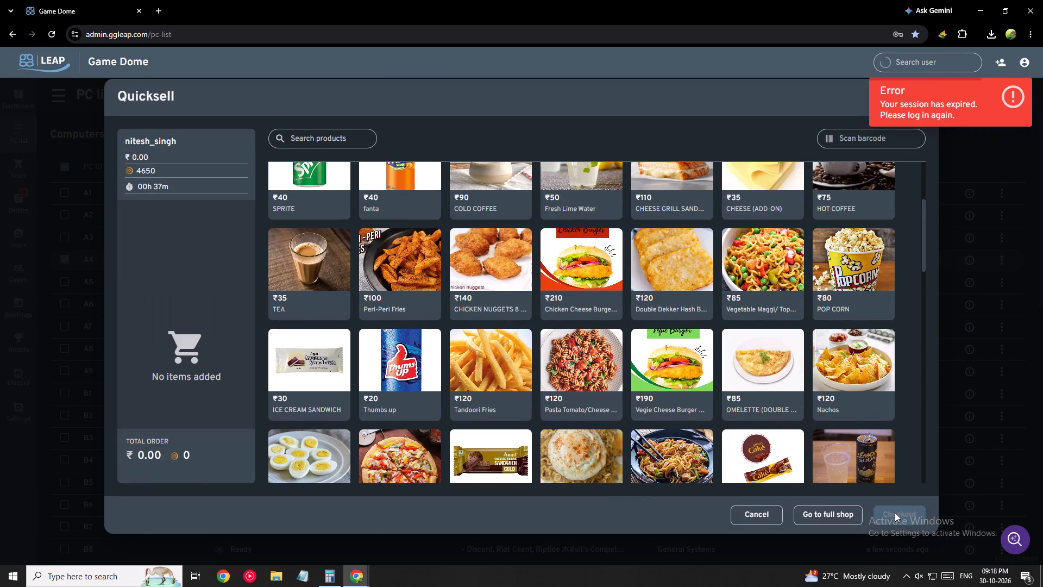
pyautogui.click(899, 515)
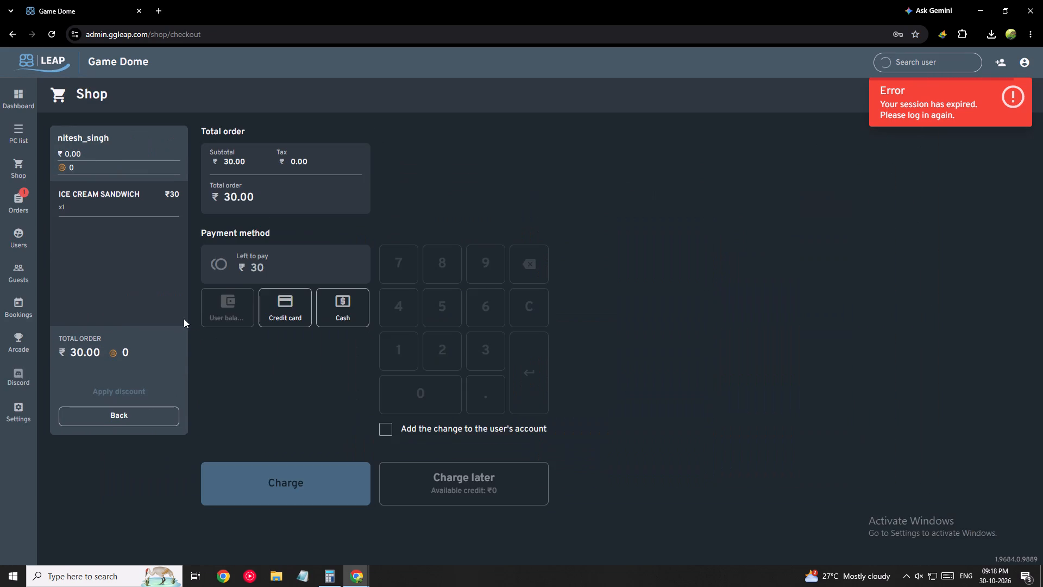
# Set the payment method to credit card and charge the ice cream sandwich order.
pyautogui.click(290, 305)
pyautogui.click(319, 478)
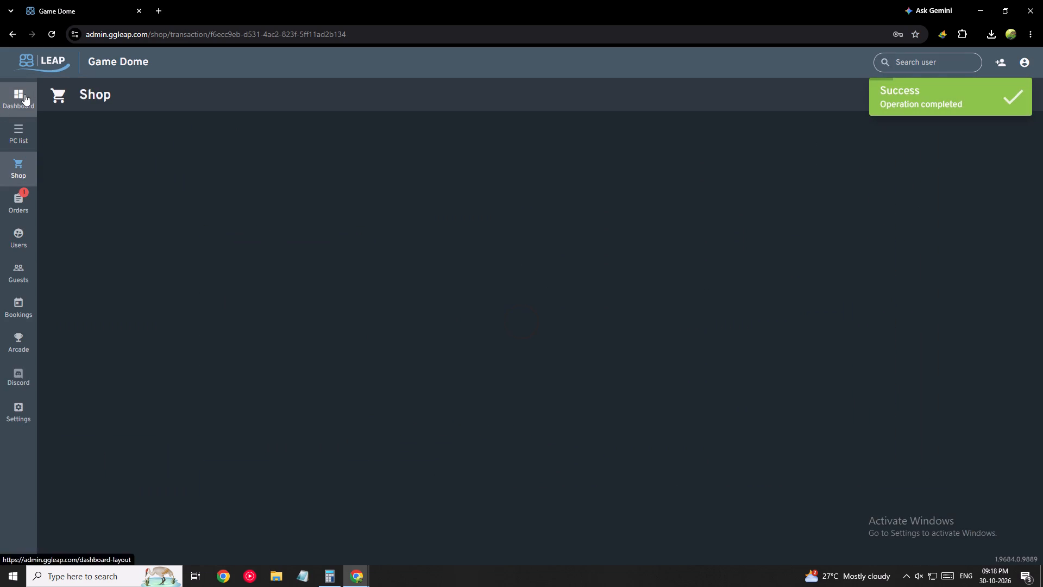
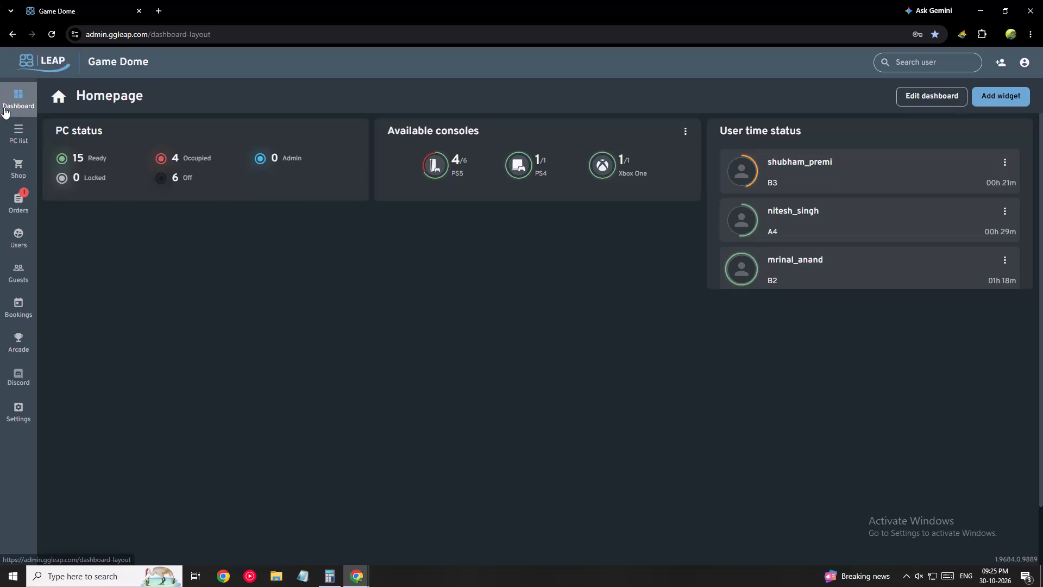
# Open the PC list and review the status, users and remaining time of all computers and consoles.
pyautogui.click(11, 128)
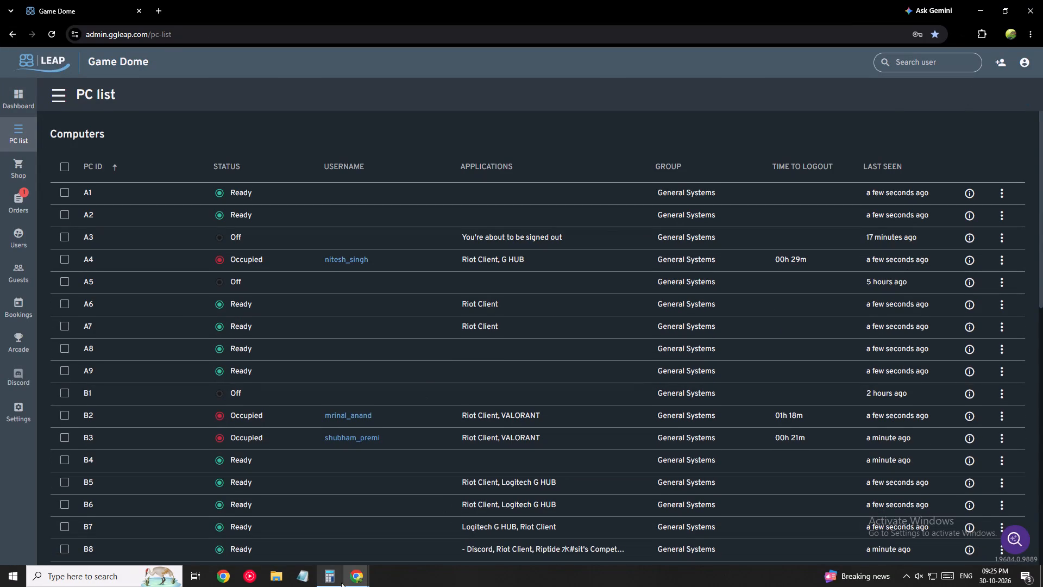
pyautogui.click(351, 578)
pyautogui.click(426, 527)
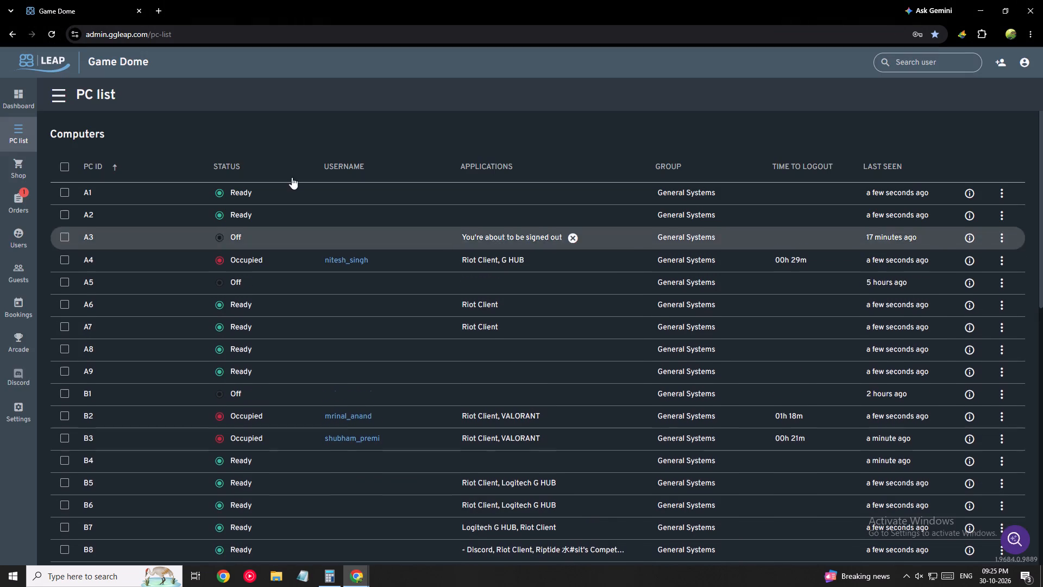
pyautogui.scroll(-8, 511, 225)
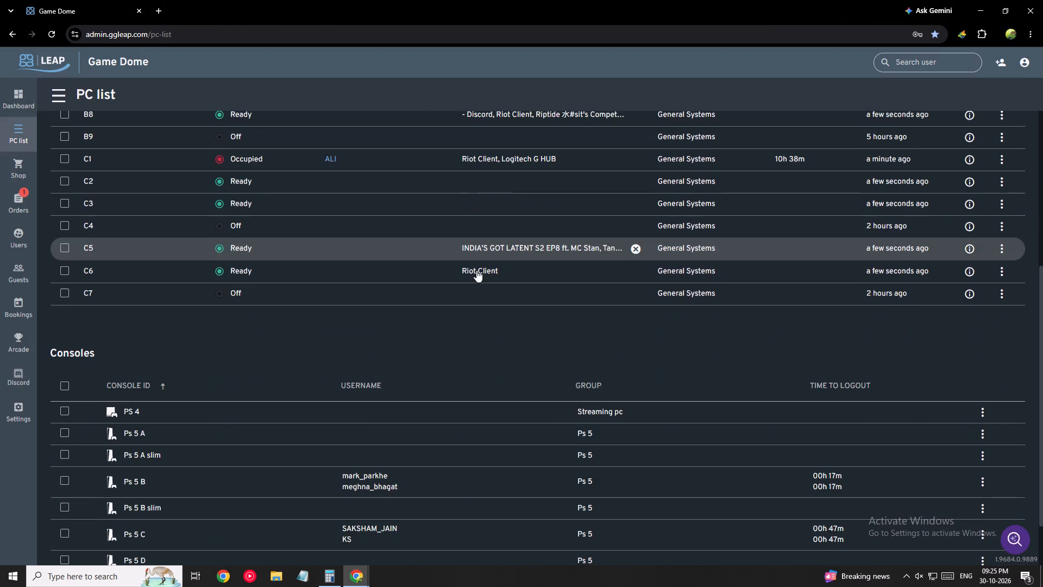
pyautogui.scroll(-2, 428, 290)
pyautogui.scroll(2, 348, 331)
pyautogui.scroll(9, 577, 369)
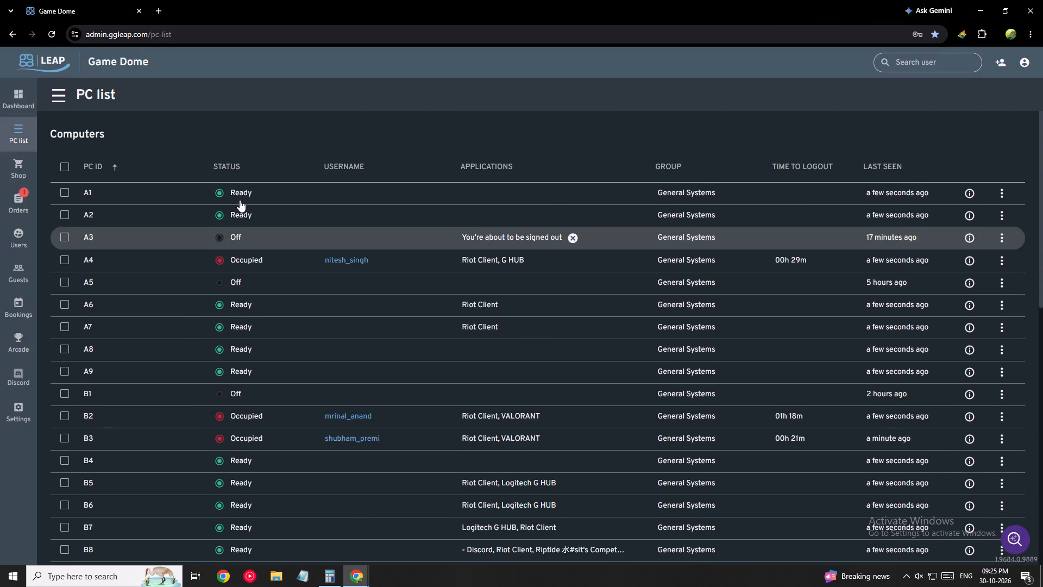
pyautogui.scroll(-6, 256, 347)
pyautogui.scroll(5, 412, 291)
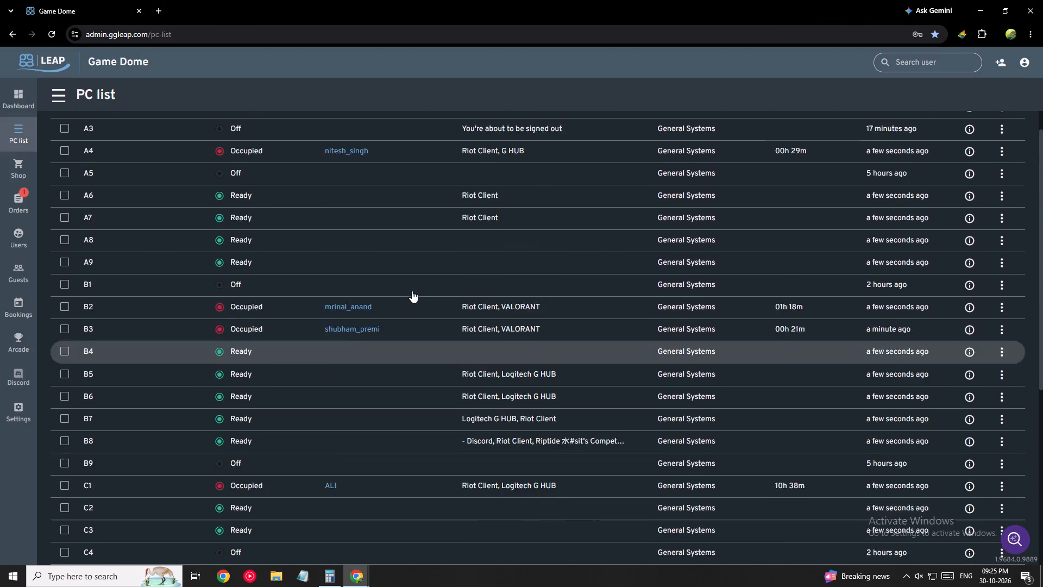
pyautogui.scroll(-3, 498, 297)
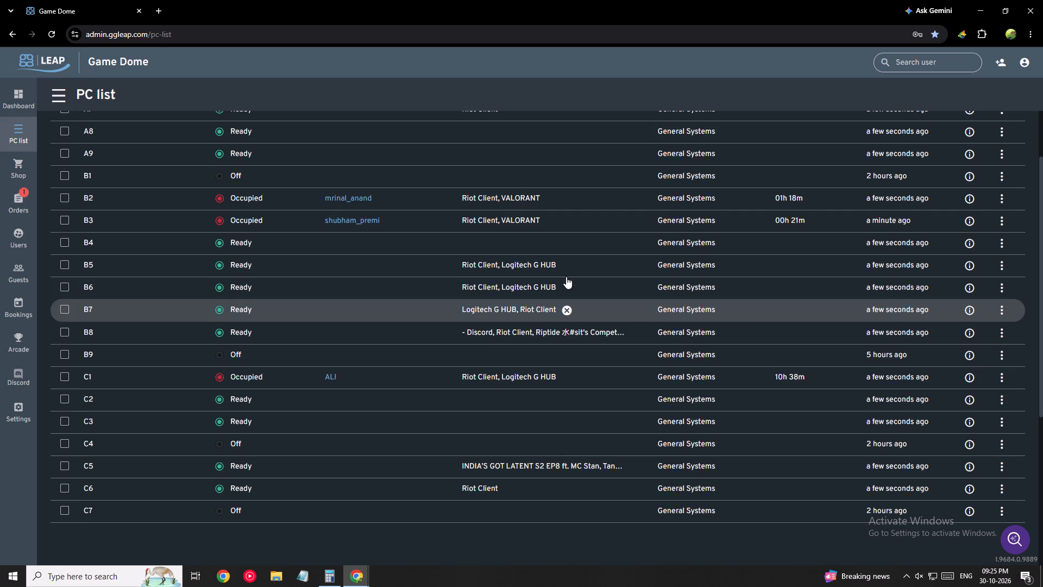
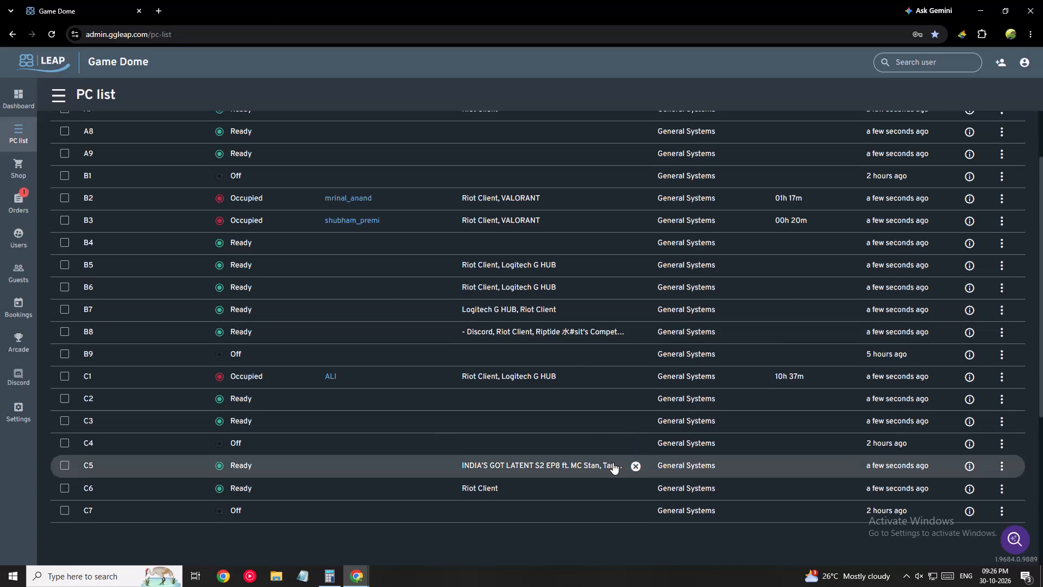
# Stop the YouTube Google Chrome application running on PC C5.
pyautogui.scroll(-1, 613, 463)
pyautogui.click(627, 460)
pyautogui.click(639, 466)
pyautogui.click(662, 309)
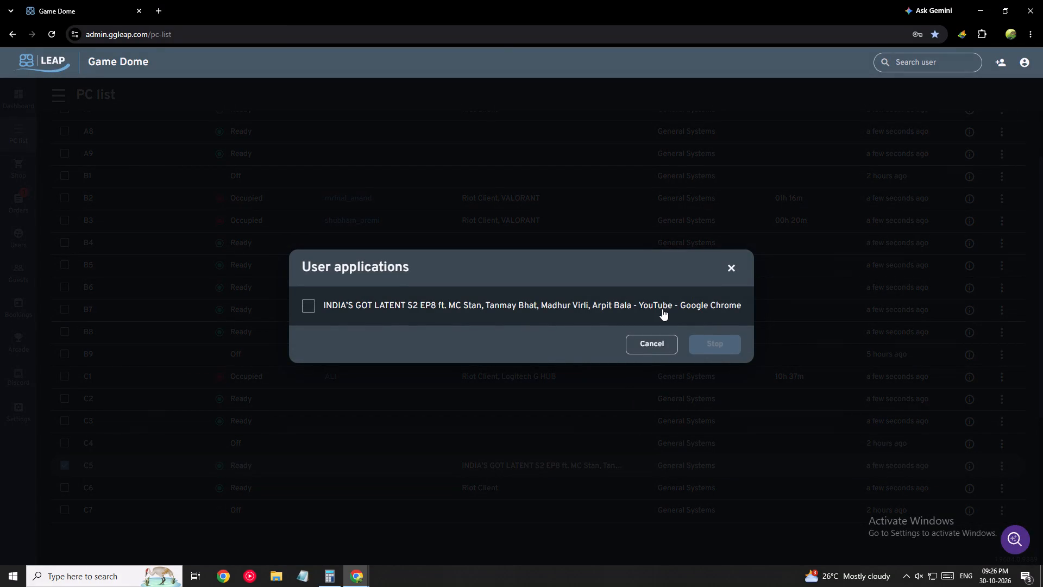
pyautogui.click(724, 340)
pyautogui.scroll(3, 725, 340)
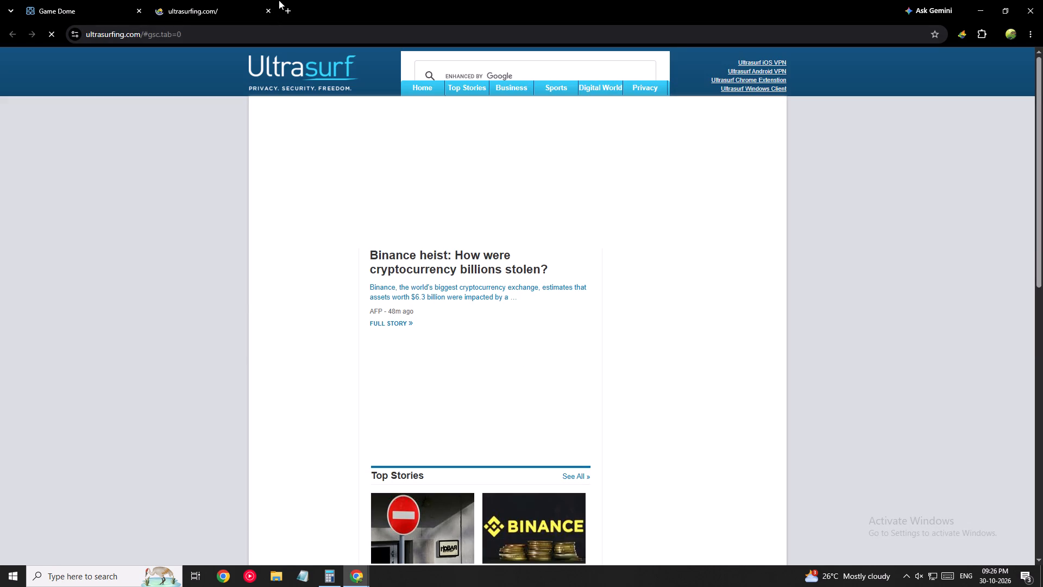
# Close the Ultrasurf browser tab and return to the Game Dome dashboard.
pyautogui.click(268, 15)
pyautogui.click(567, 367)
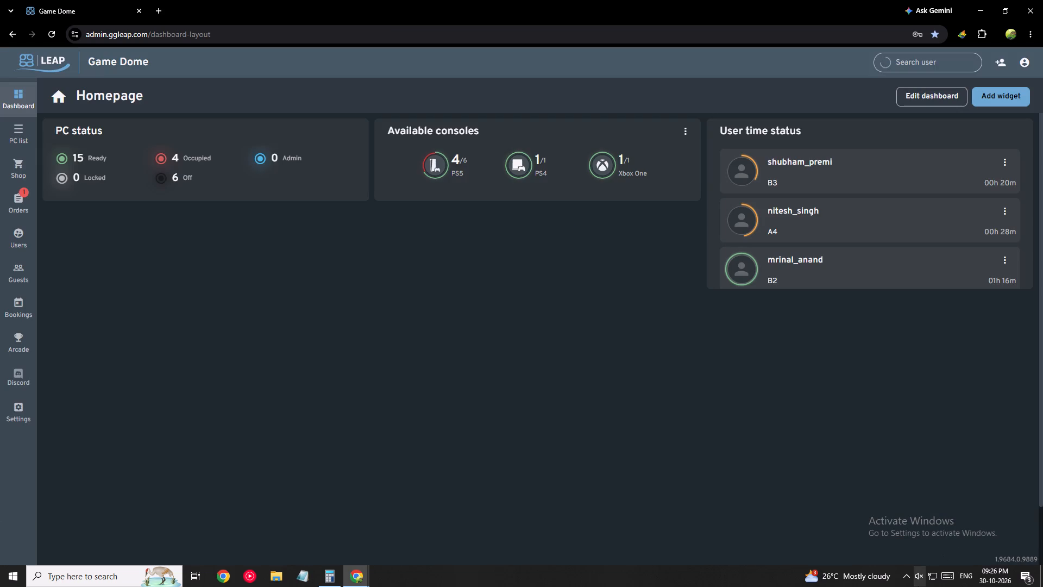
# Open the PC list and review the status, applications and remaining time of all computers and consoles.
pyautogui.click(16, 136)
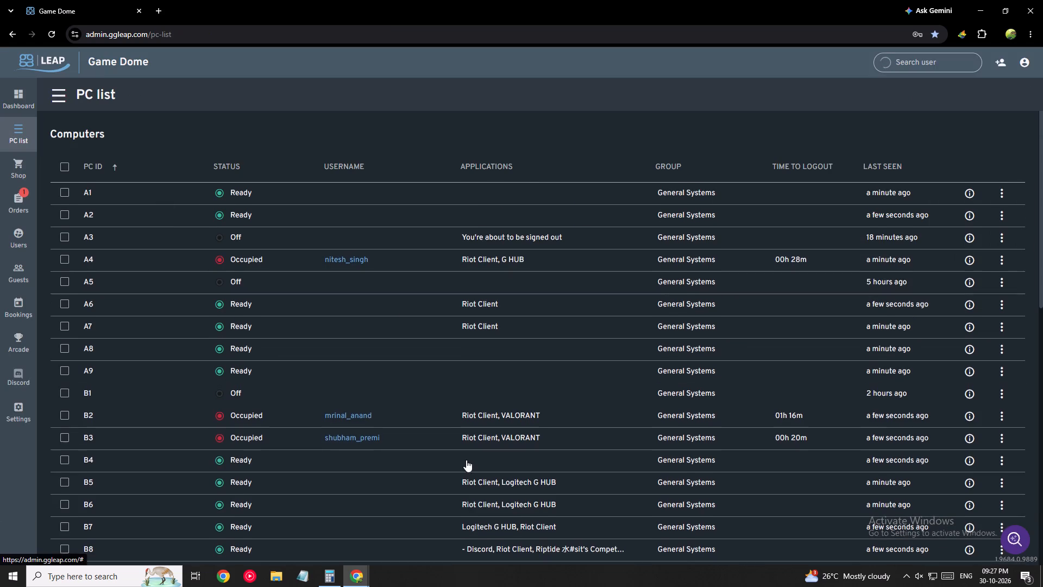
pyautogui.scroll(-12, 466, 460)
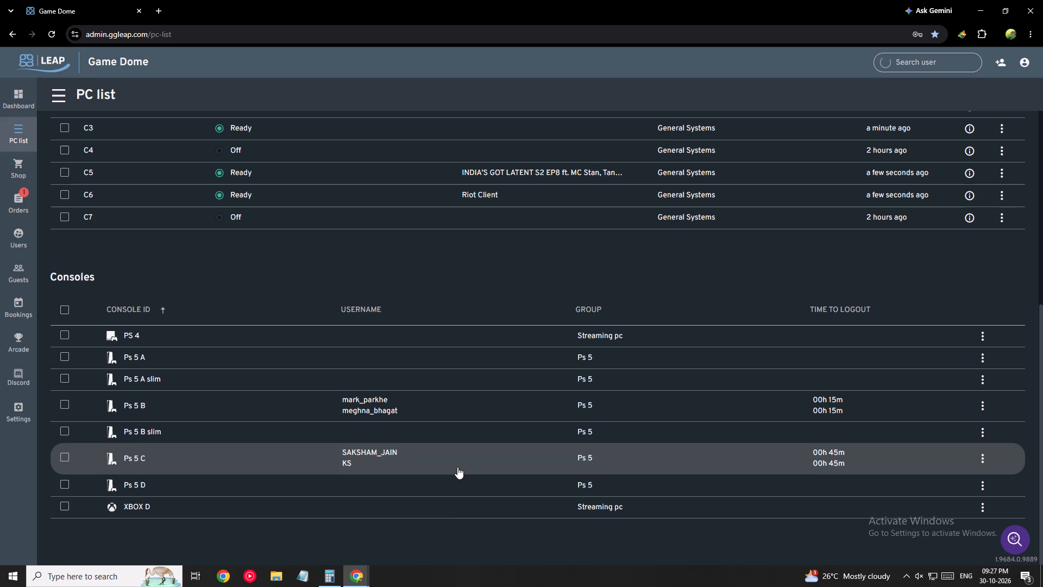
# Check the October and November 2026 months in the system calendar, and close it.
pyautogui.click(1005, 586)
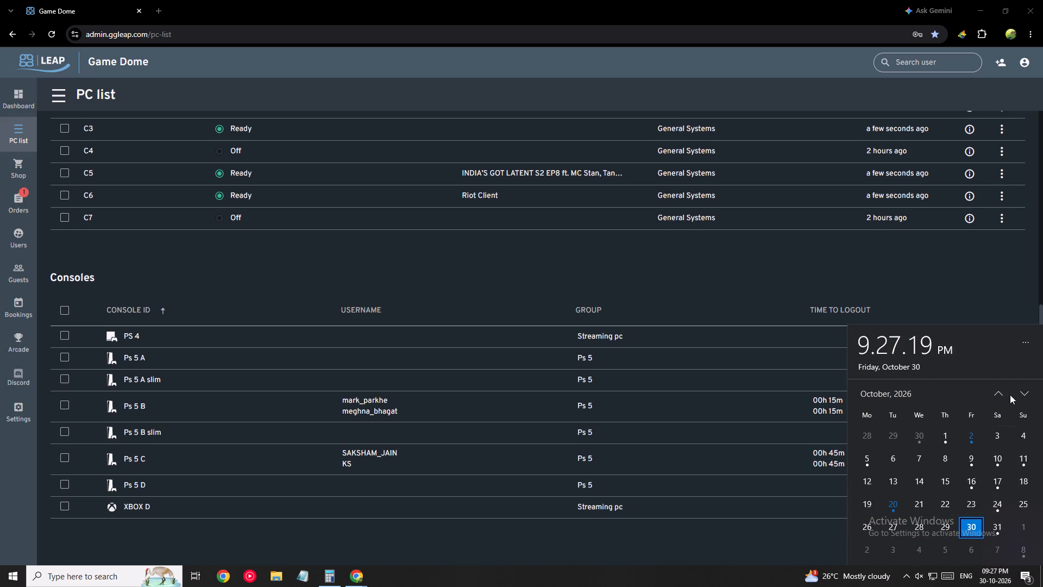
pyautogui.click(1017, 394)
pyautogui.click(1025, 392)
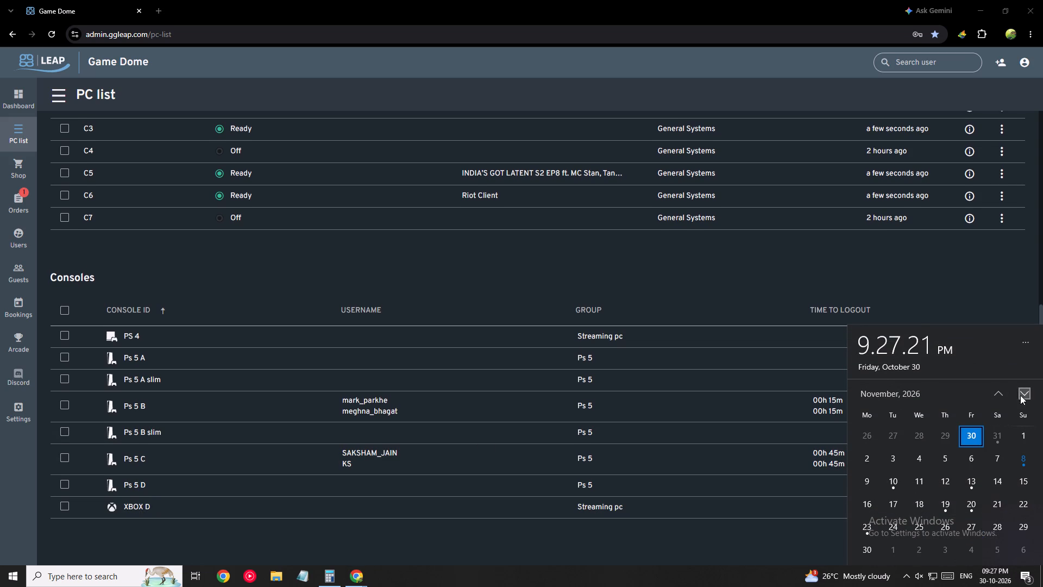
pyautogui.click(996, 389)
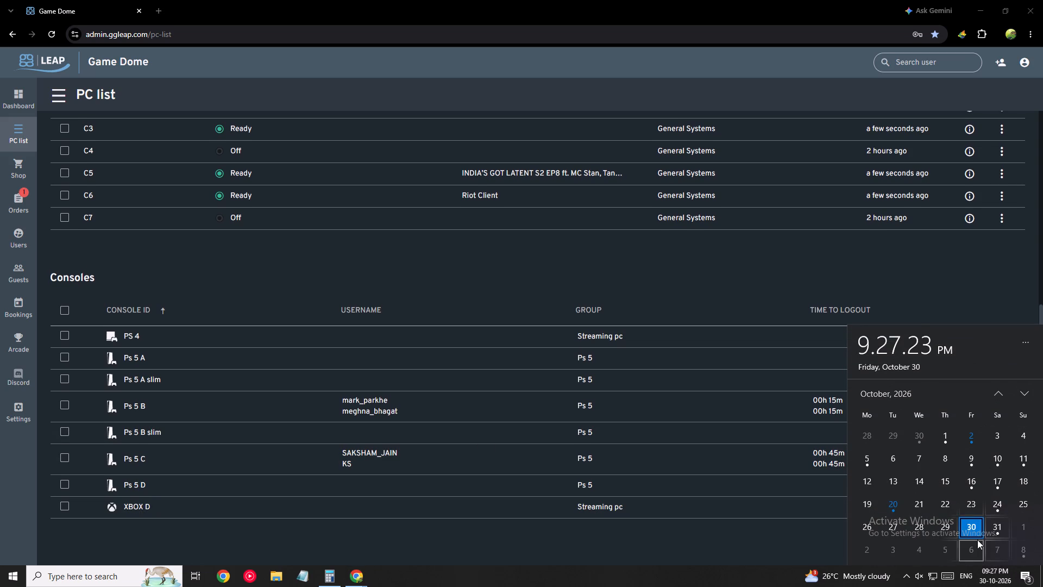
pyautogui.click(1025, 390)
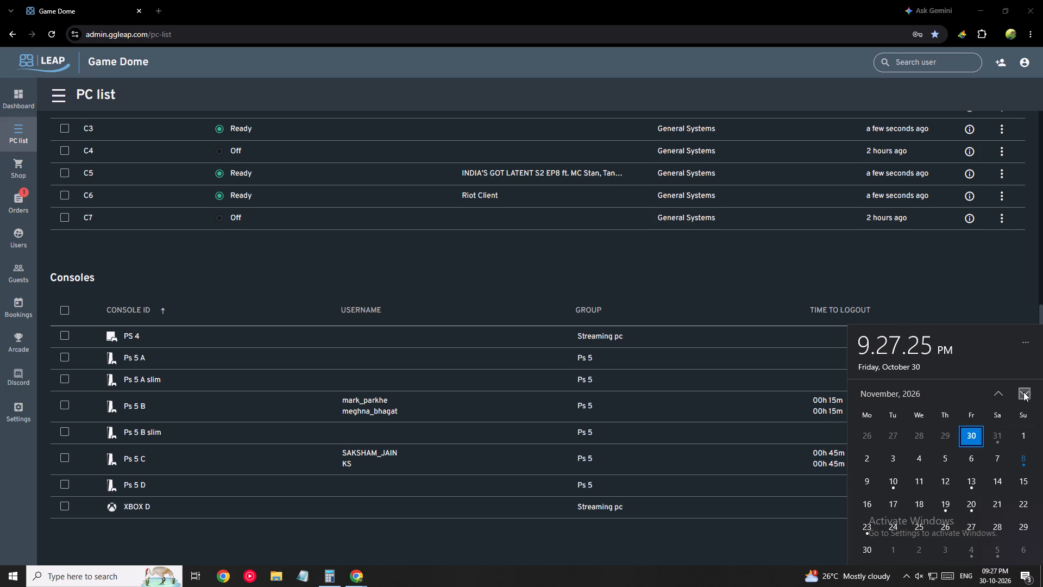
pyautogui.click(595, 313)
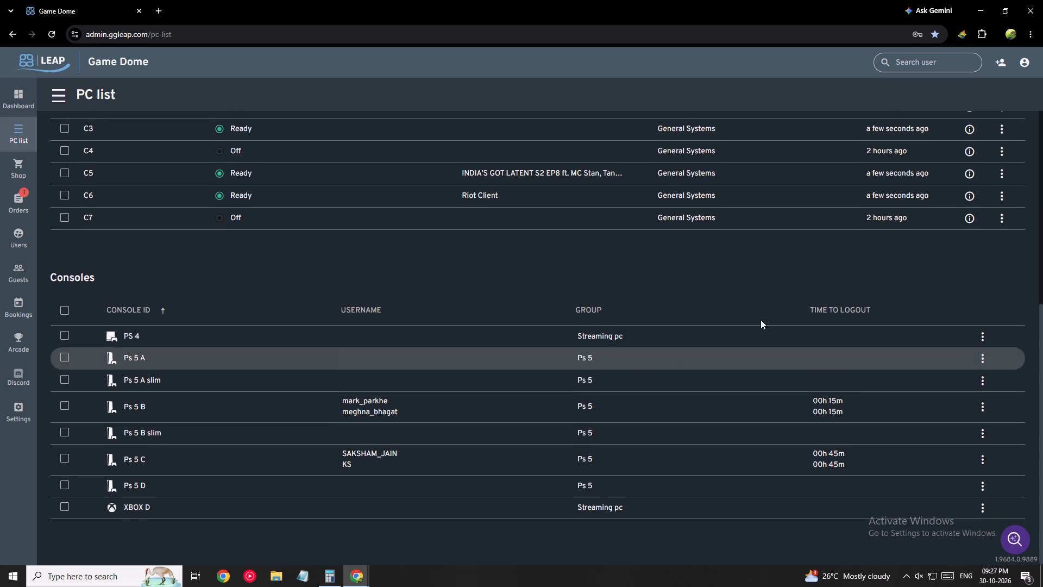
# Search the users for "ok", look through the matching accounts, and close the search.
pyautogui.scroll(3, 765, 315)
pyautogui.click(897, 62)
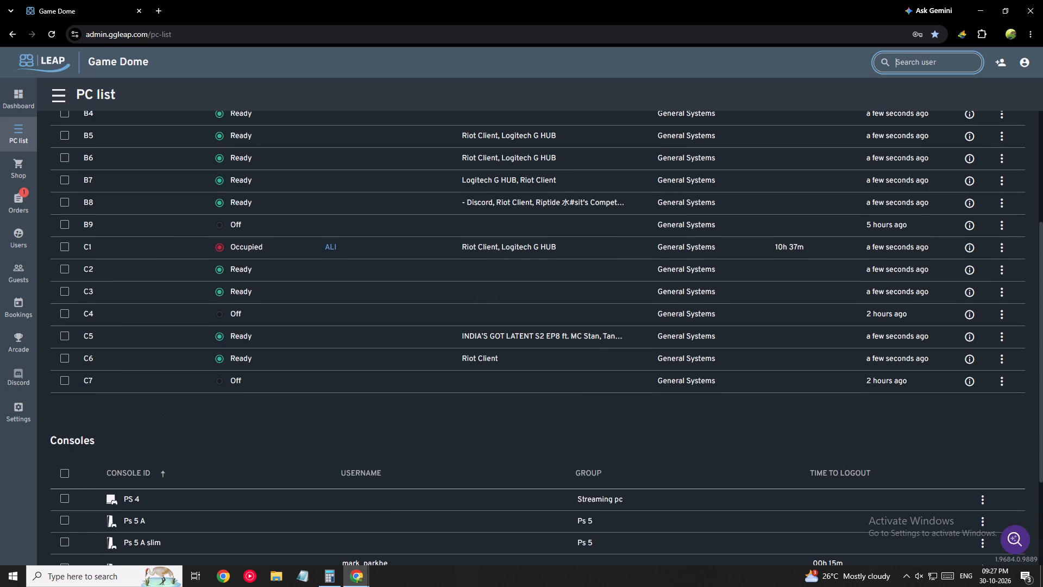
pyautogui.write('ok')
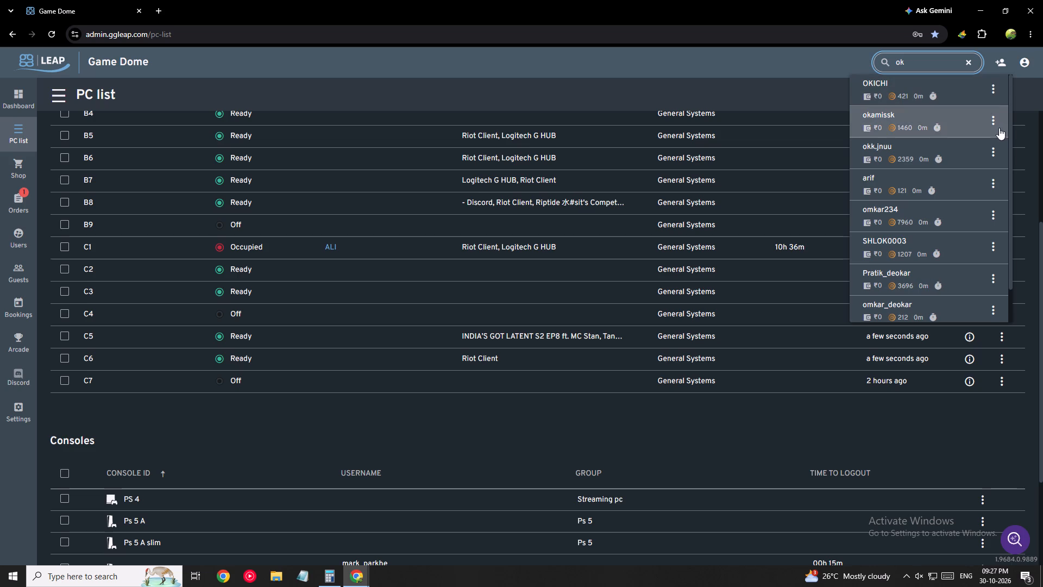
pyautogui.scroll(-5, 951, 181)
pyautogui.click(709, 84)
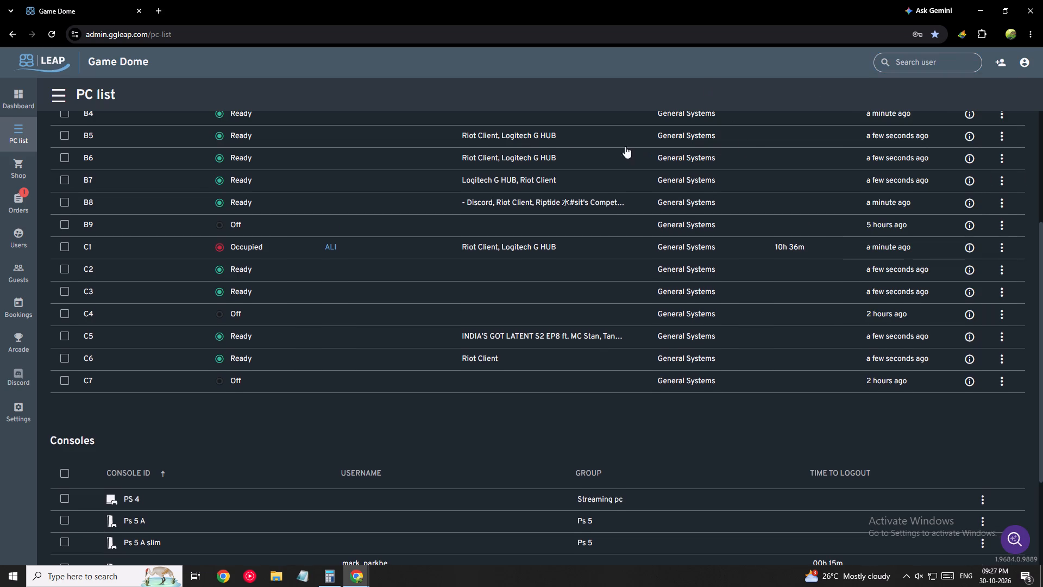
# Check the PC, console and user time status on the dashboard and reopen the PC list.
pyautogui.click(8, 87)
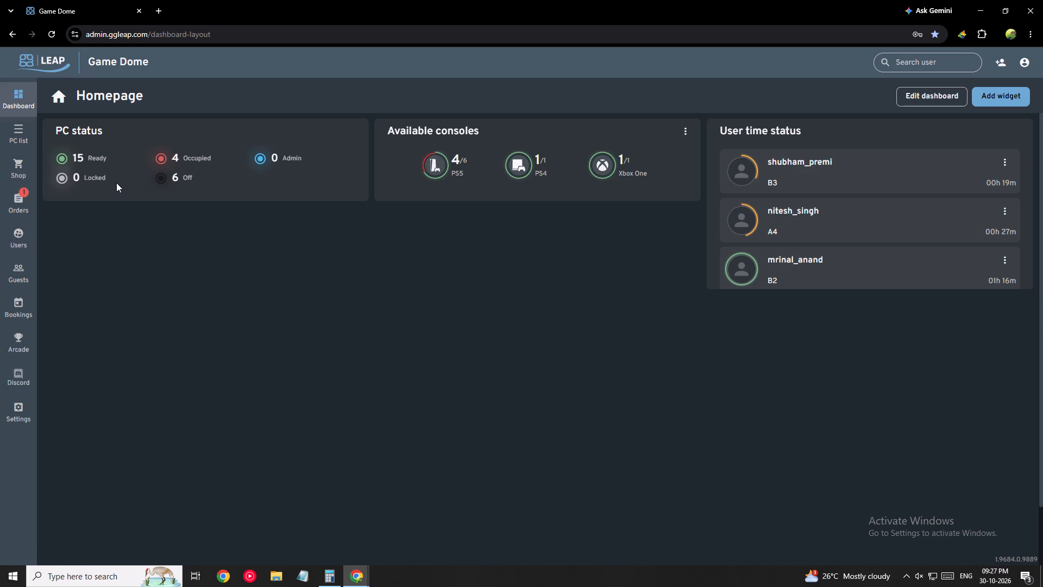
pyautogui.click(16, 115)
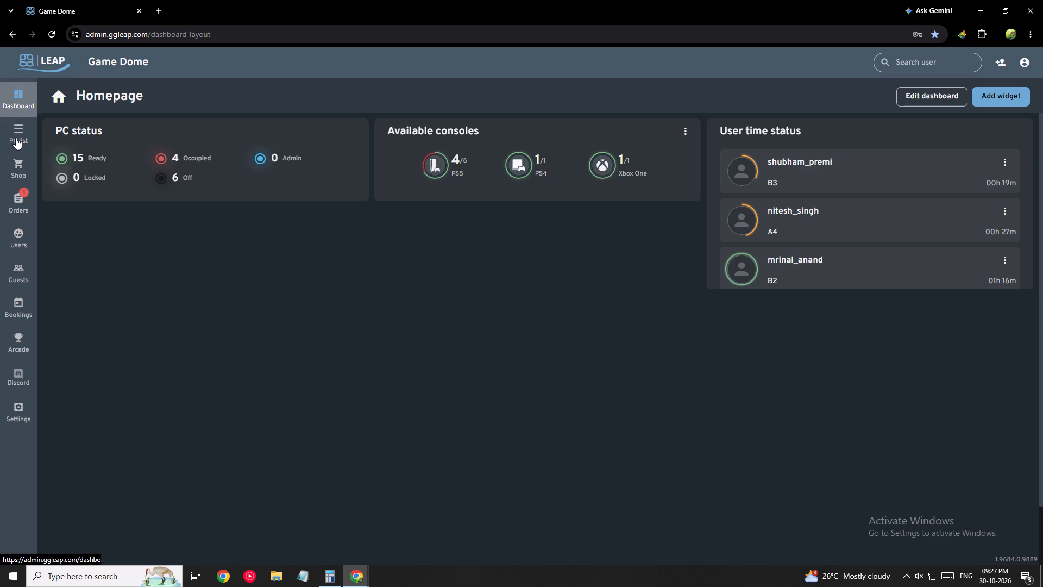
pyautogui.click(16, 138)
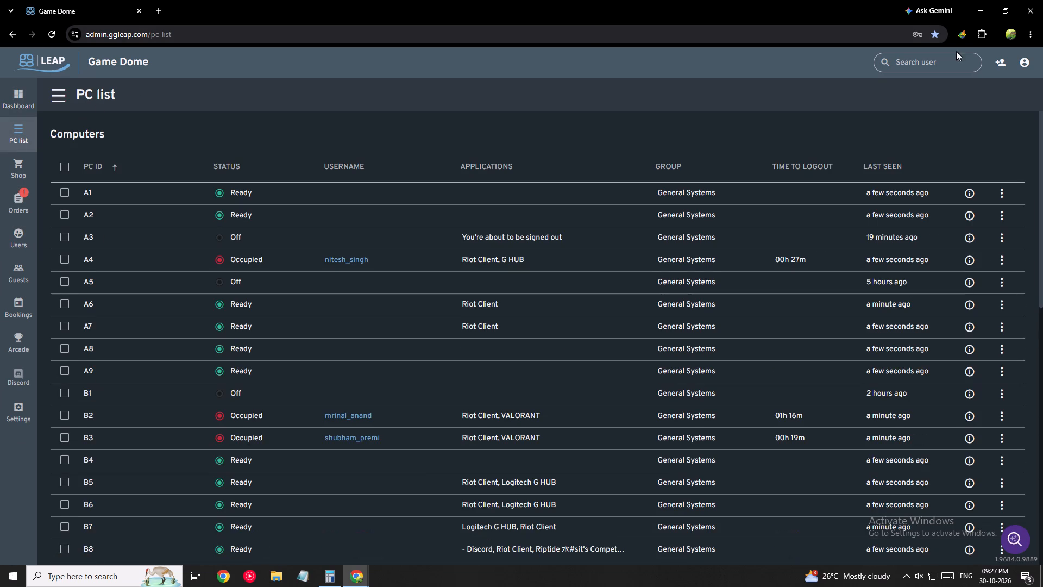
# Search the users for "zeeshan".
pyautogui.click(941, 83)
pyautogui.click(945, 68)
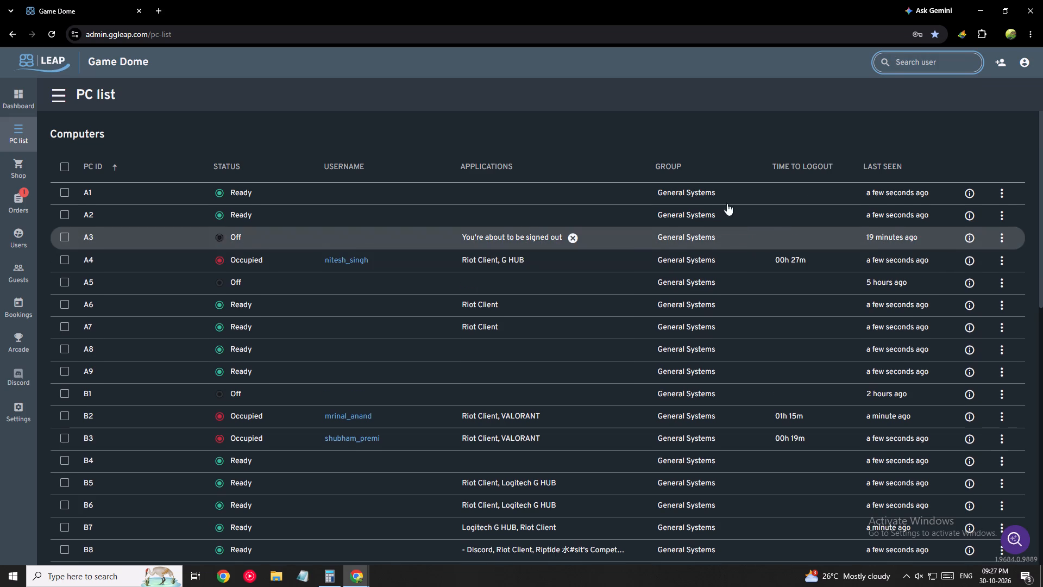
pyautogui.click(914, 52)
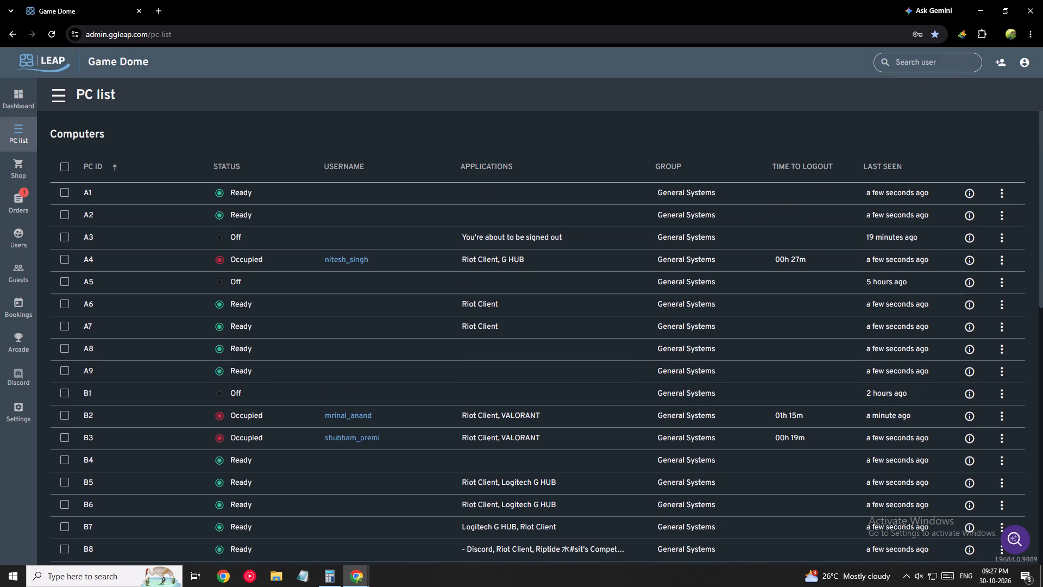
pyautogui.click(910, 63)
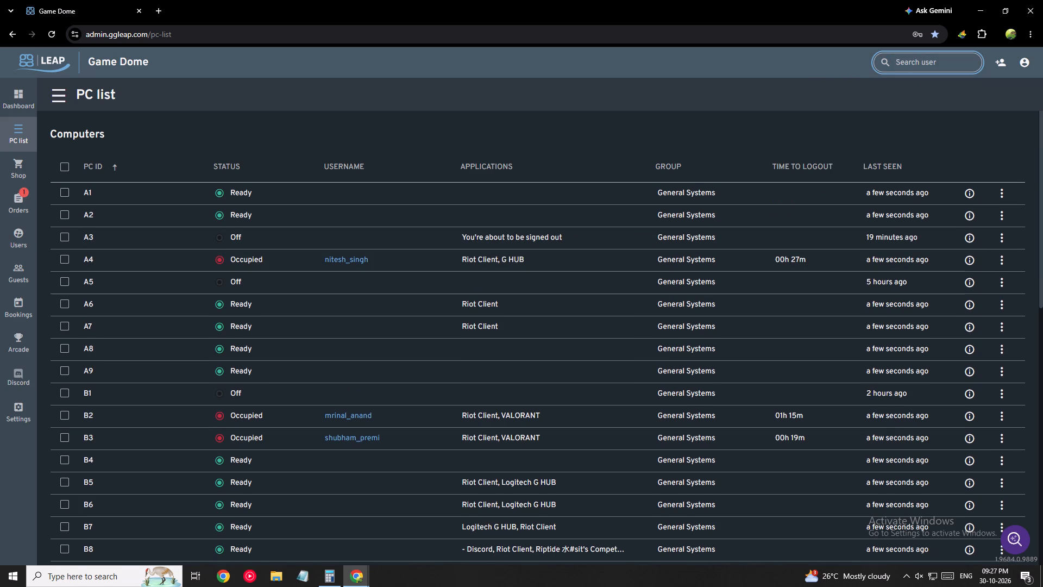
pyautogui.write('zeeshan')
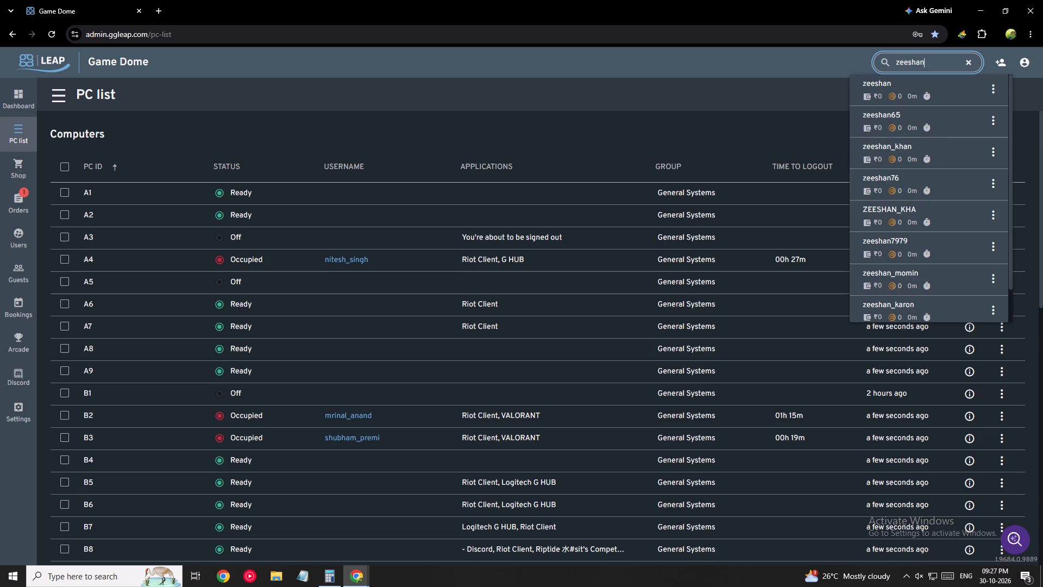
# Log back in with the saved credentials and search the users for "zeeshan" again.
pyautogui.click(558, 367)
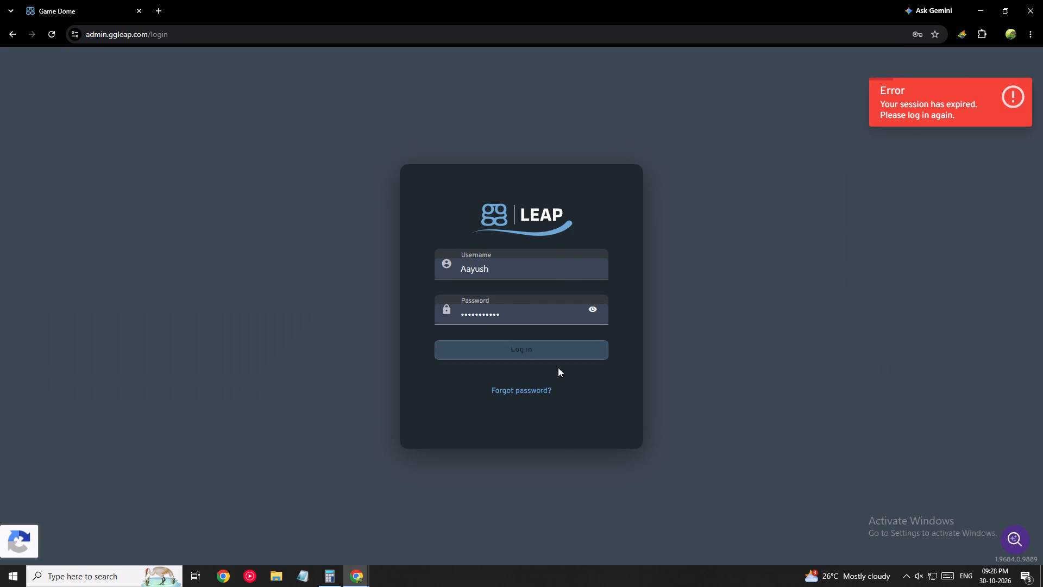
pyautogui.moveTo(947, 60); pyautogui.dragTo(947, 59)
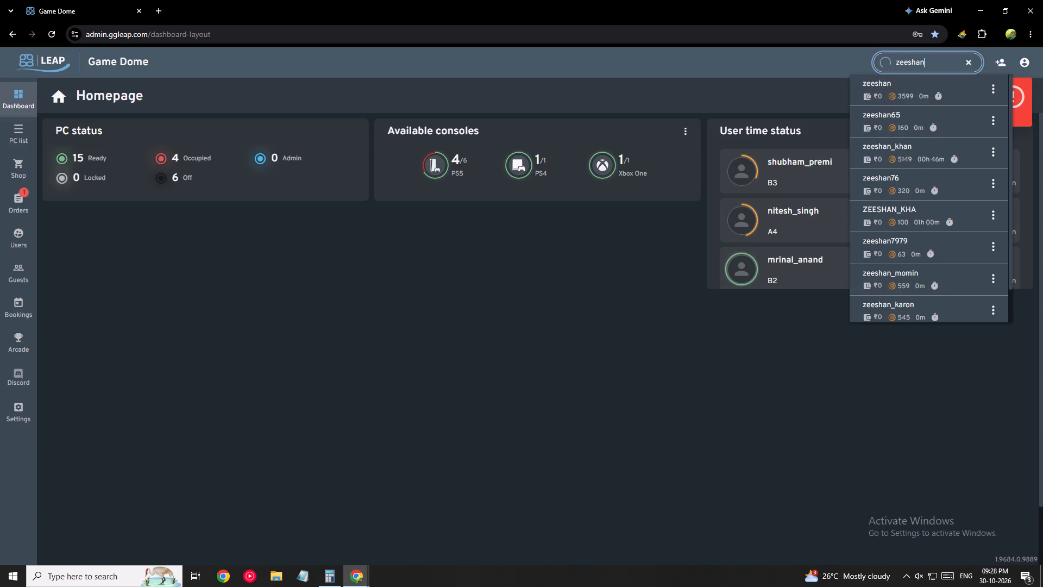
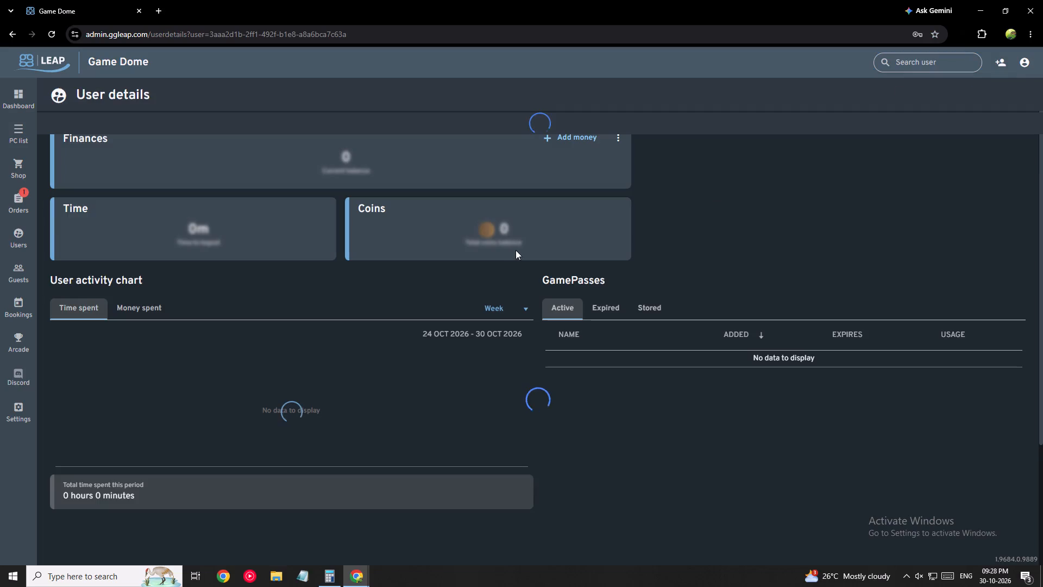
# Log back in with the saved credentials.
pyautogui.scroll(13, 518, 254)
pyautogui.scroll(4, 518, 306)
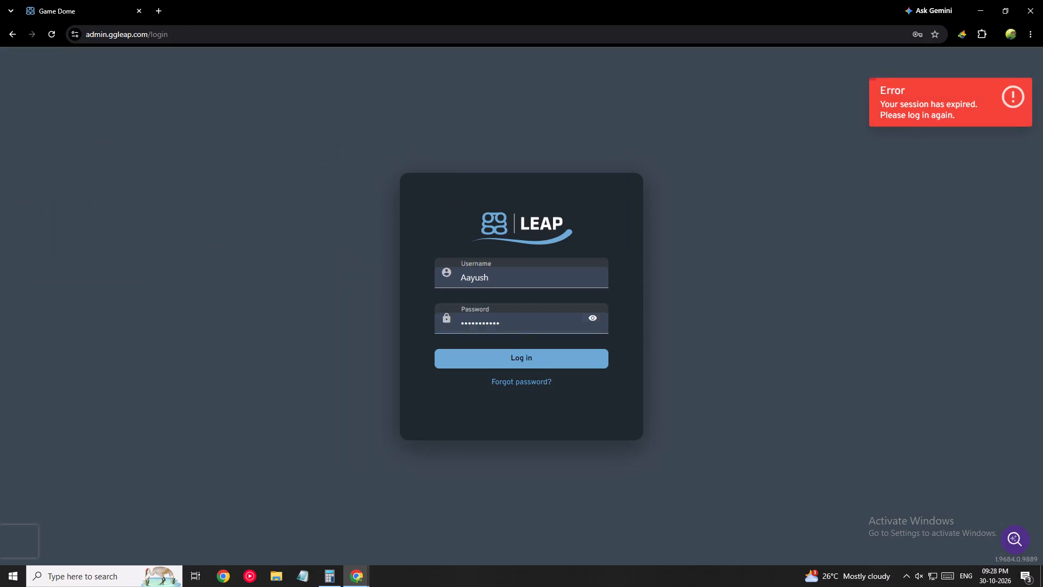
pyautogui.click(549, 364)
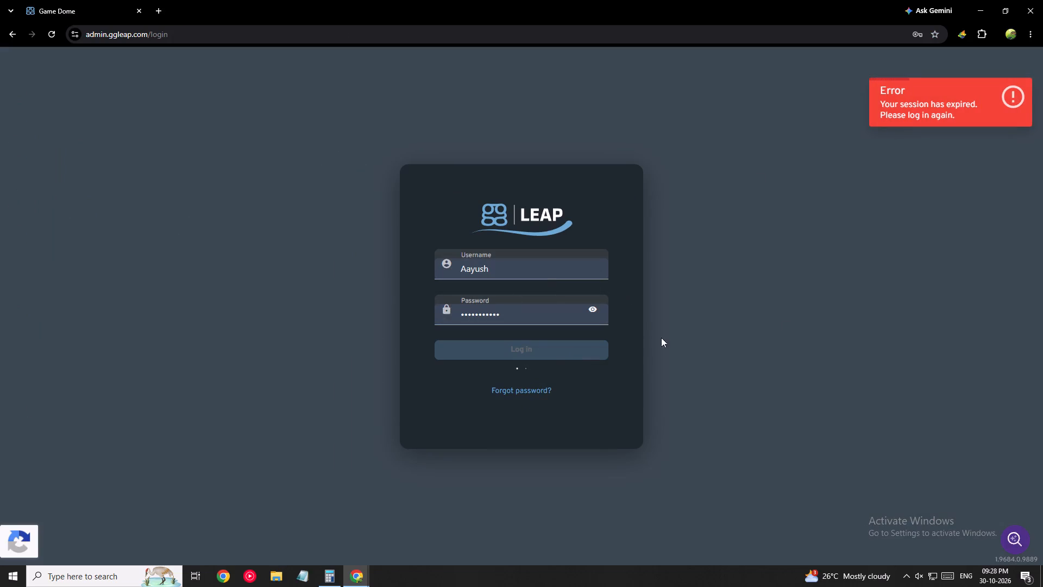
pyautogui.click(959, 58)
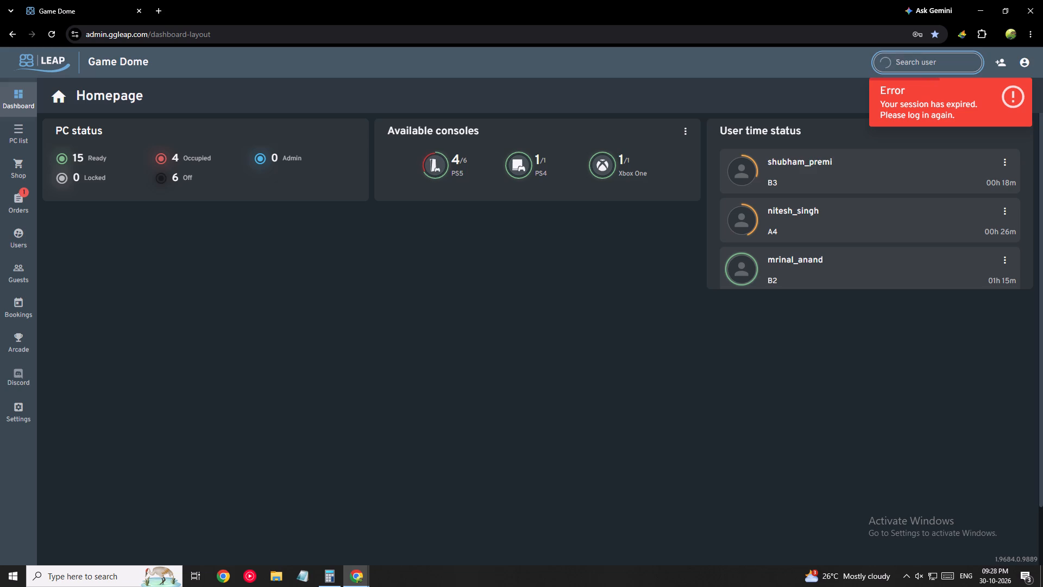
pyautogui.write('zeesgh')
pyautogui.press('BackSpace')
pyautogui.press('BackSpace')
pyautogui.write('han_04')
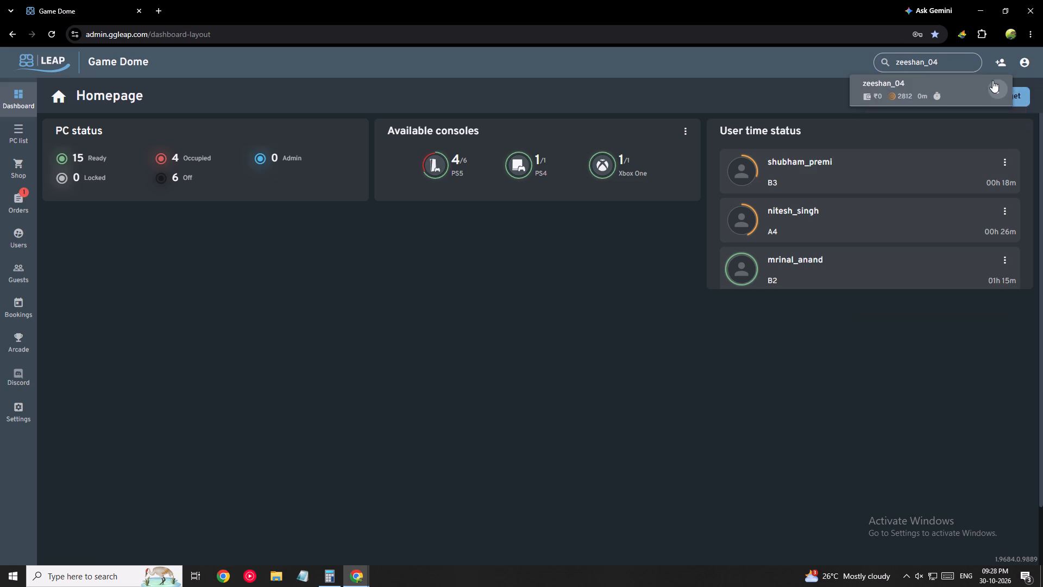
pyautogui.click(992, 80)
pyautogui.click(1003, 169)
pyautogui.scroll(7, 491, 302)
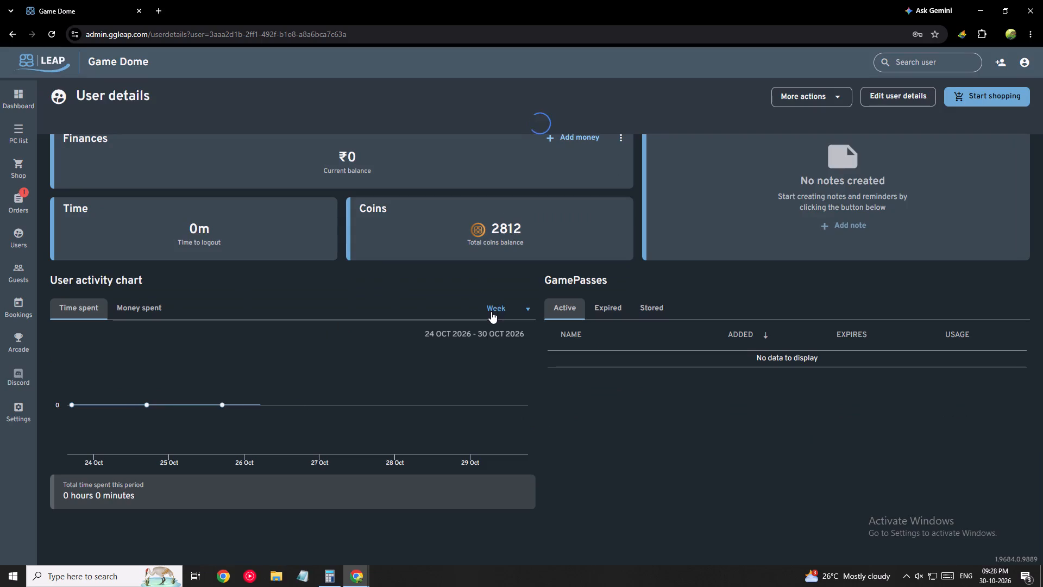
pyautogui.scroll(15, 491, 311)
pyautogui.moveTo(606, 127); pyautogui.dragTo(573, 128)
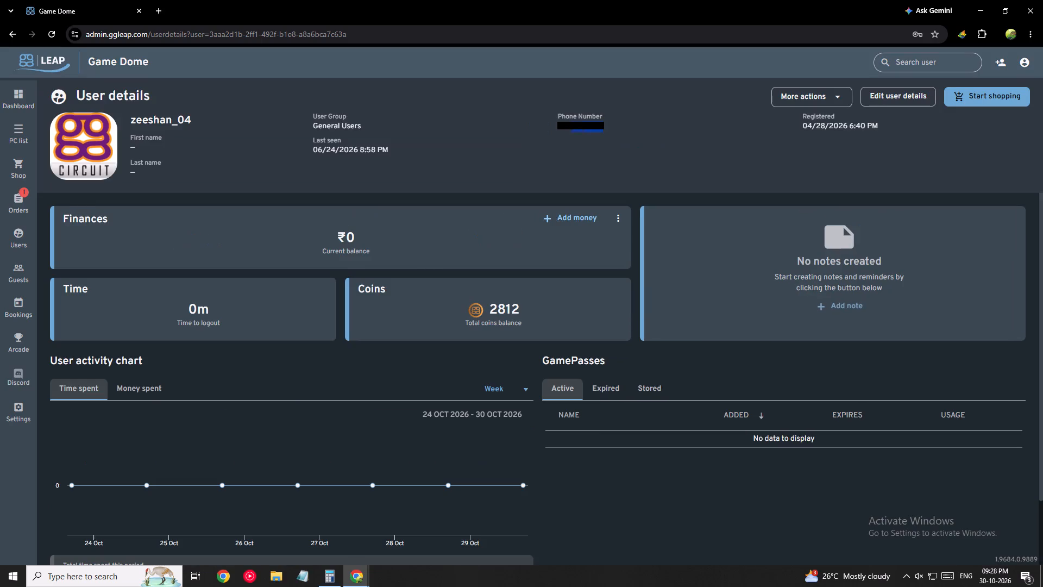
pyautogui.moveTo(573, 128); pyautogui.dragTo(558, 128)
pyautogui.click(617, 145)
pyautogui.click(994, 107)
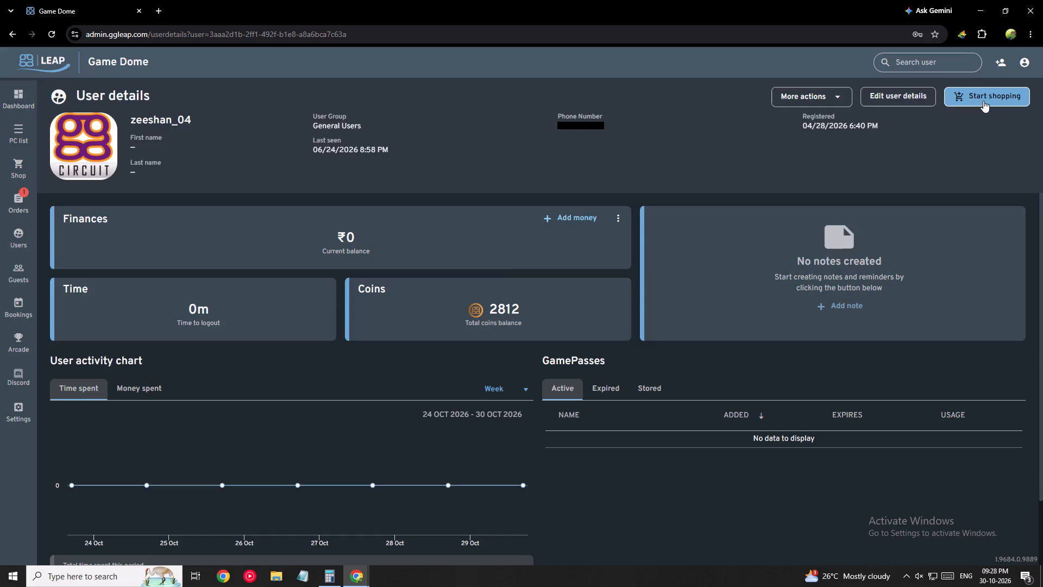
pyautogui.click(979, 104)
pyautogui.click(273, 177)
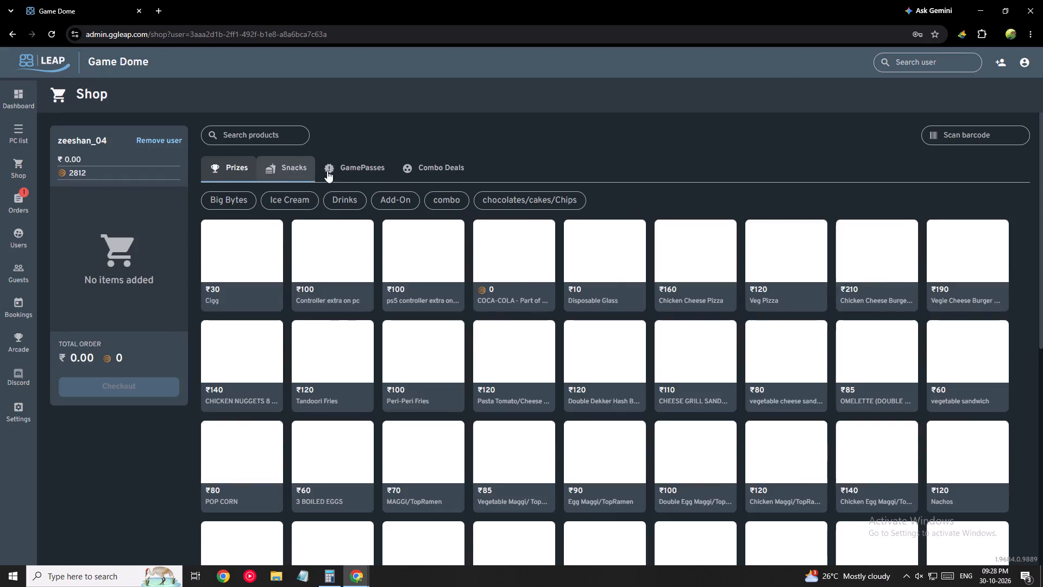
# Go back to the PC list and check the computers down to C7.
pyautogui.click(1, 120)
pyautogui.scroll(-4, 430, 260)
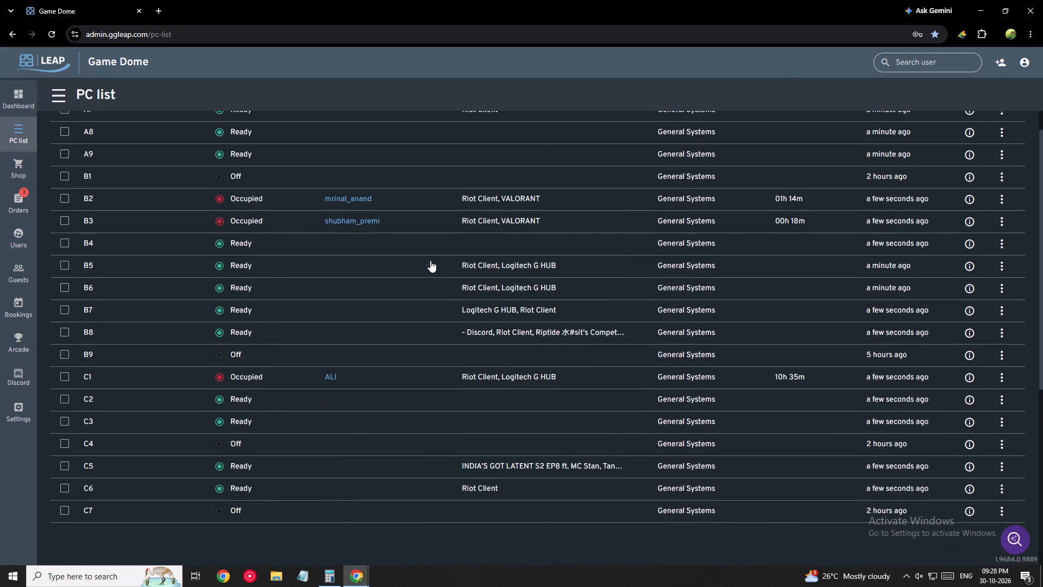
pyautogui.click(904, 67)
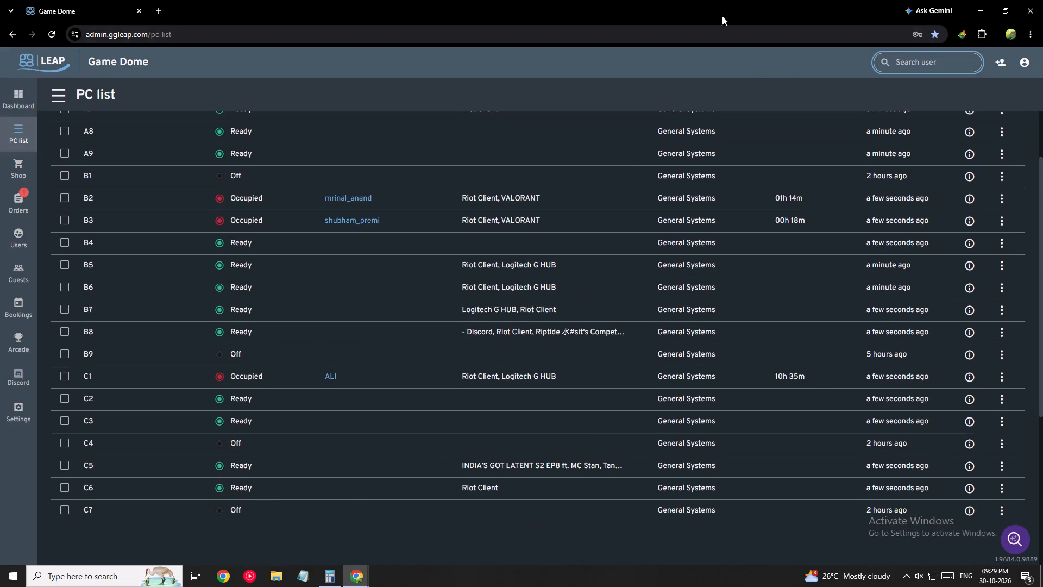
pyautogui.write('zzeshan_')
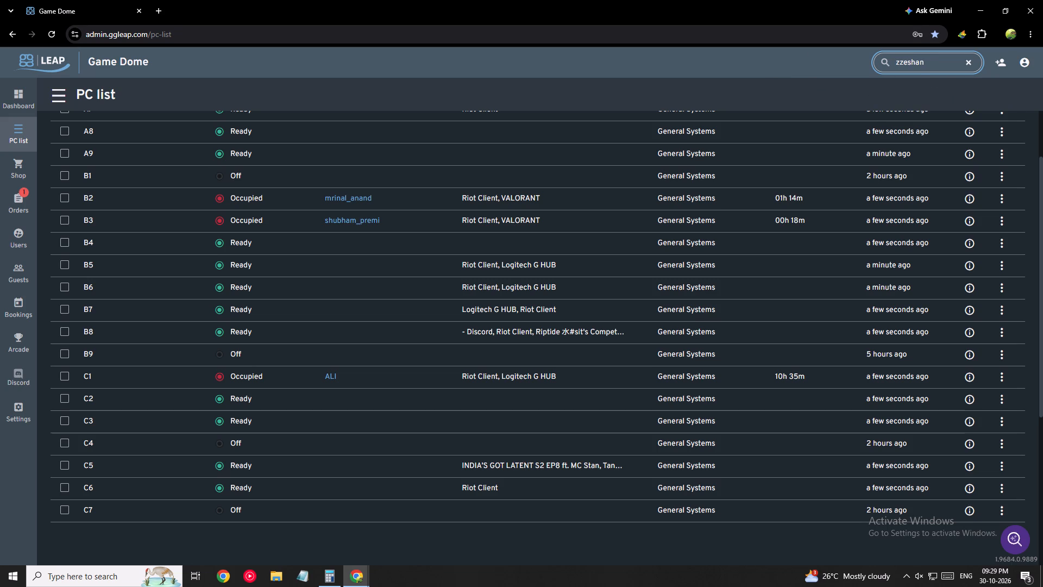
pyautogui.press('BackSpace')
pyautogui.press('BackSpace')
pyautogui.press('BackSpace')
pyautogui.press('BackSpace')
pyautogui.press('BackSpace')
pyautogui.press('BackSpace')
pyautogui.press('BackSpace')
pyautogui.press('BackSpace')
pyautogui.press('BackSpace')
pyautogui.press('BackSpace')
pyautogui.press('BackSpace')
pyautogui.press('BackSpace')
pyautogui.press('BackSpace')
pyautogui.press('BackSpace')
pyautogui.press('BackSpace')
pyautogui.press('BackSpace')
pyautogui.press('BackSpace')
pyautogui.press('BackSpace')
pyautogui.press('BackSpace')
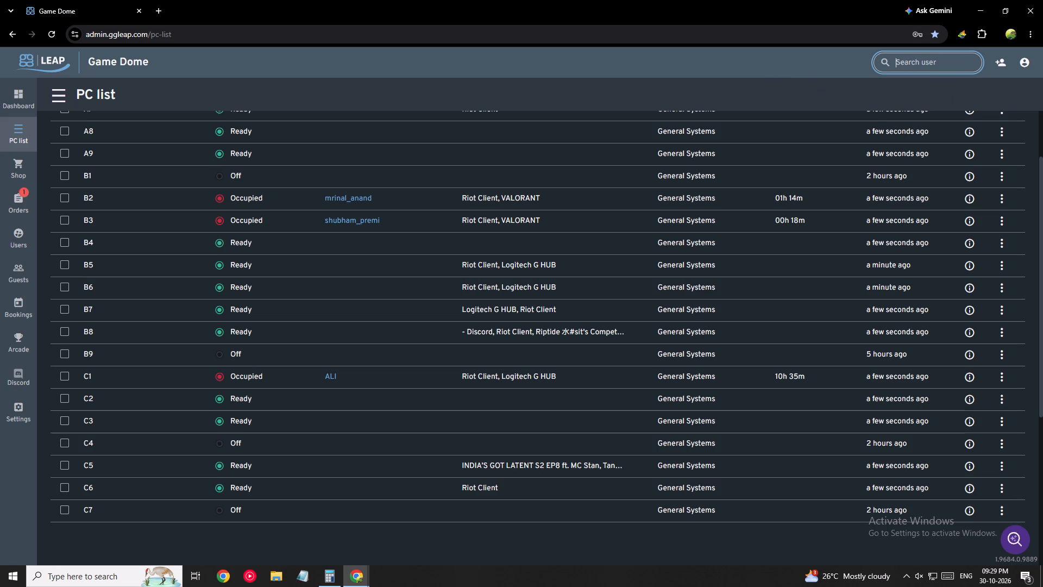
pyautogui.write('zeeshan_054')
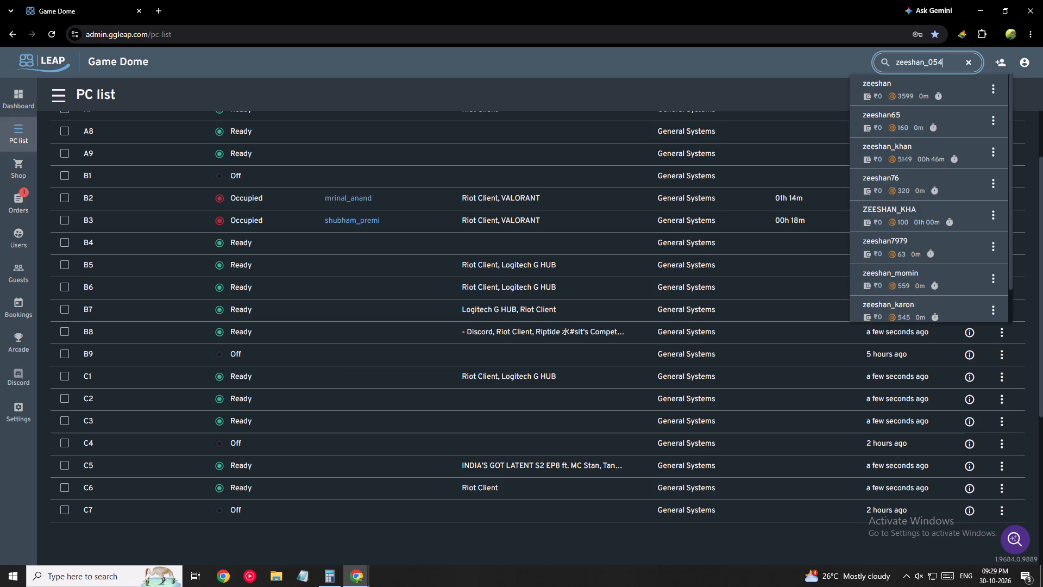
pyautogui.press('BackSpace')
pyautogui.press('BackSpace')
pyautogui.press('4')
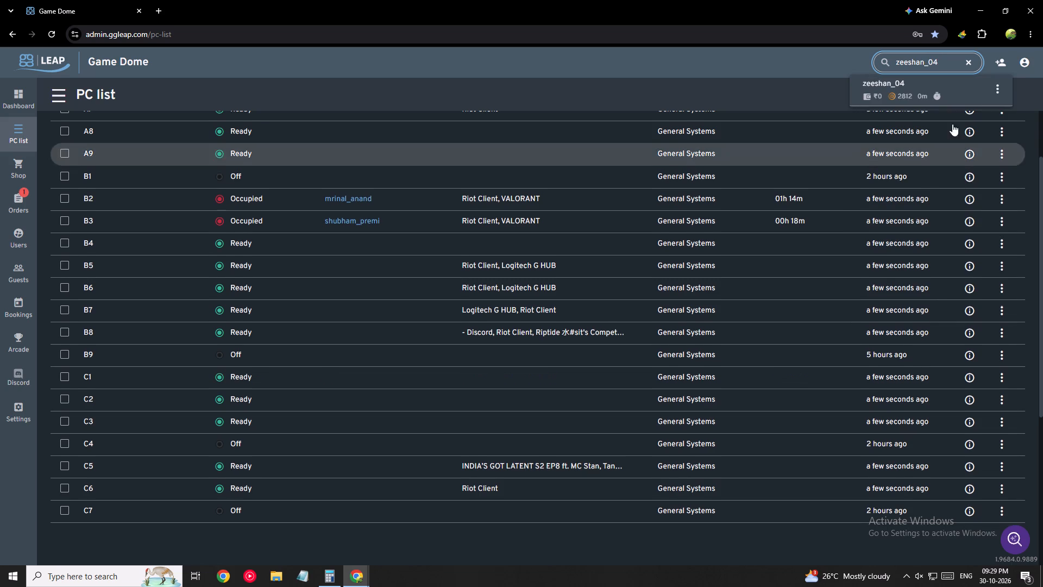
pyautogui.click(990, 89)
pyautogui.click(1026, 177)
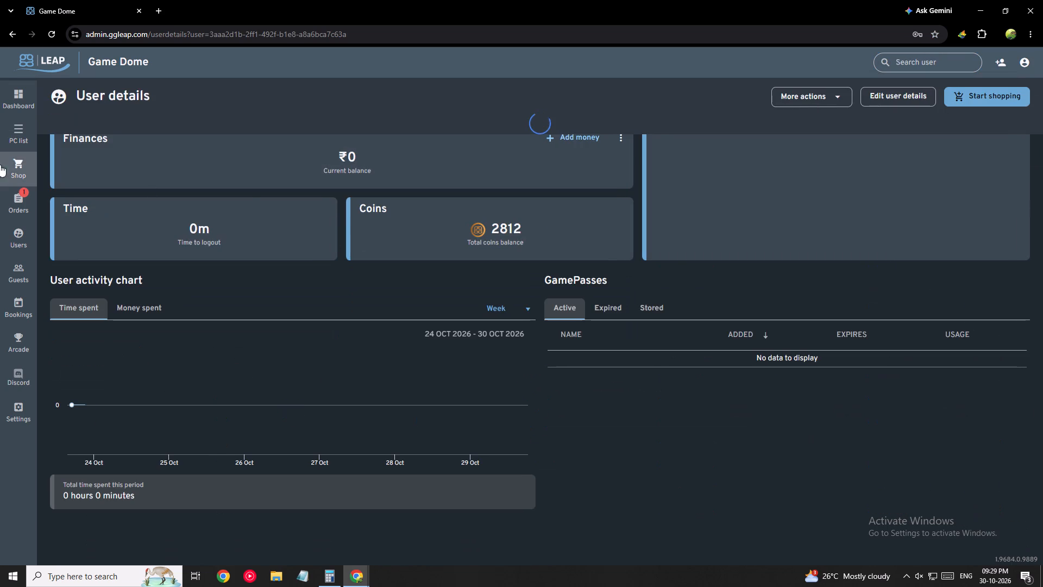
# Return to the PC list and check the computers from A1 onward.
pyautogui.click(4, 149)
pyautogui.scroll(3, 343, 319)
pyautogui.scroll(2, 458, 290)
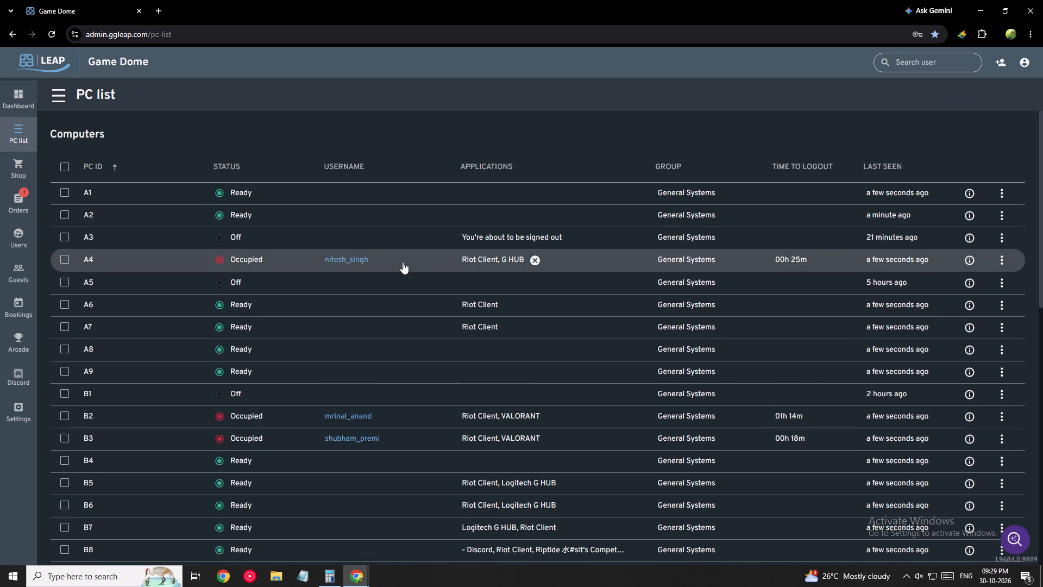
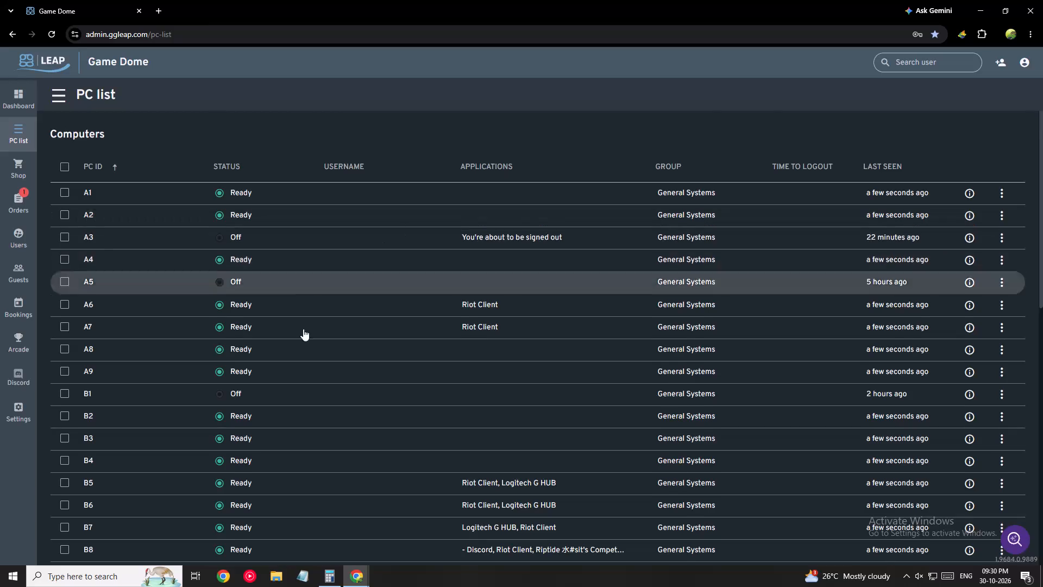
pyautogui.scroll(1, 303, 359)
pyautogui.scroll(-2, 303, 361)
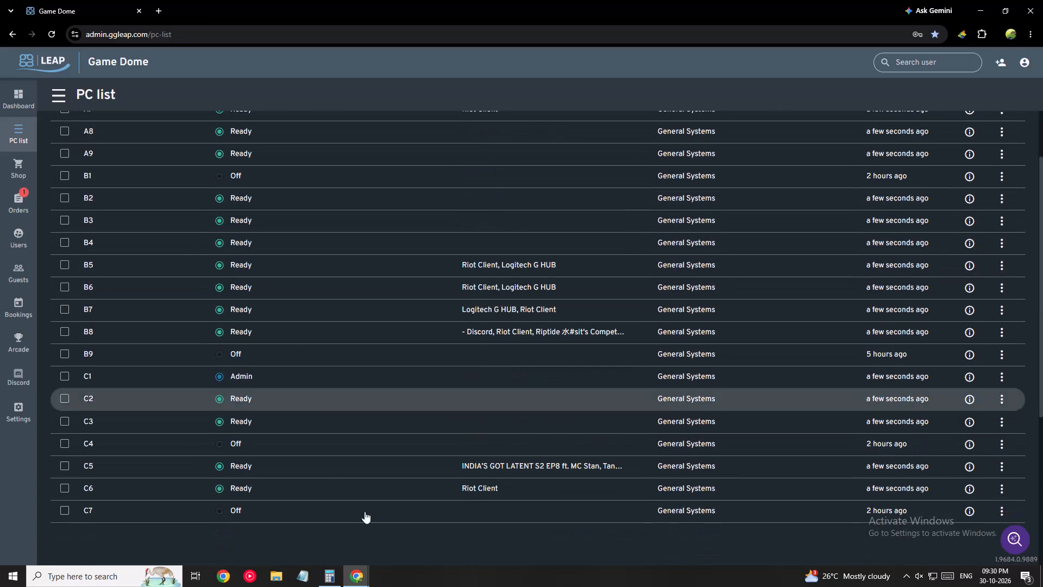
# Switch to the GD VIMAN MNAGAR spreadsheet and enter "1 cigg" as Rahul Sir's food in the 10/30/26 staff section.
pyautogui.click(355, 575)
pyautogui.click(307, 528)
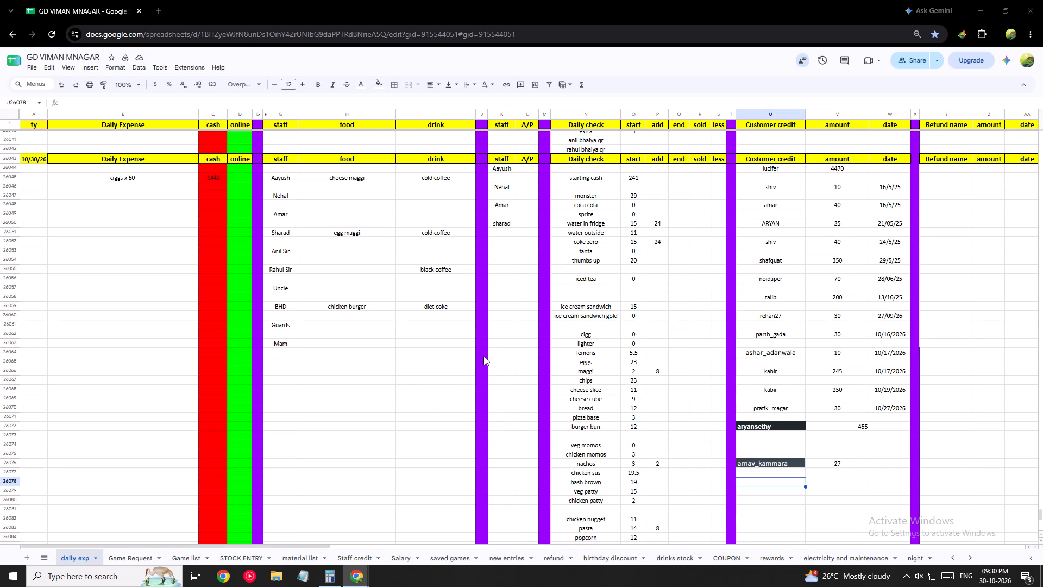
pyautogui.scroll(2, 484, 355)
pyautogui.click(369, 352)
pyautogui.click(362, 375)
pyautogui.click(356, 317)
pyautogui.click(346, 328)
pyautogui.click(343, 381)
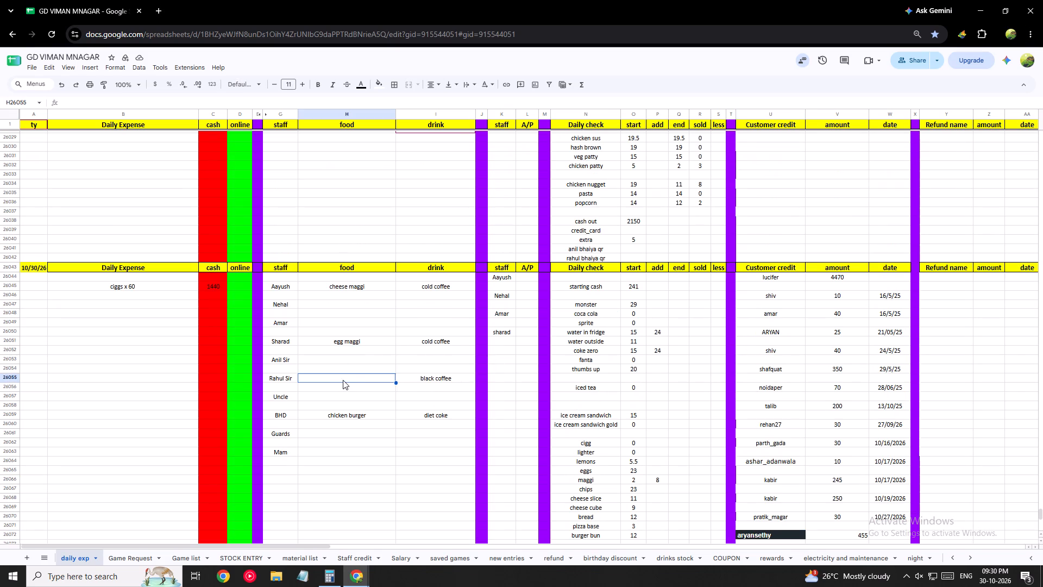
pyautogui.write('1 cigg')
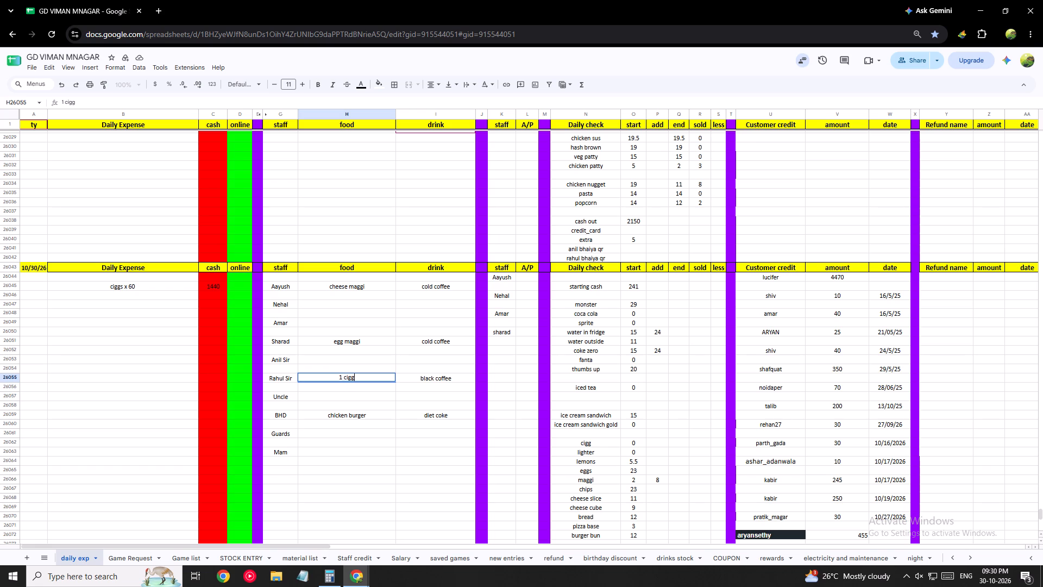
pyautogui.press('Return')
pyautogui.press('Down')
pyautogui.press('Down')
pyautogui.press('Up')
pyautogui.press('Down')
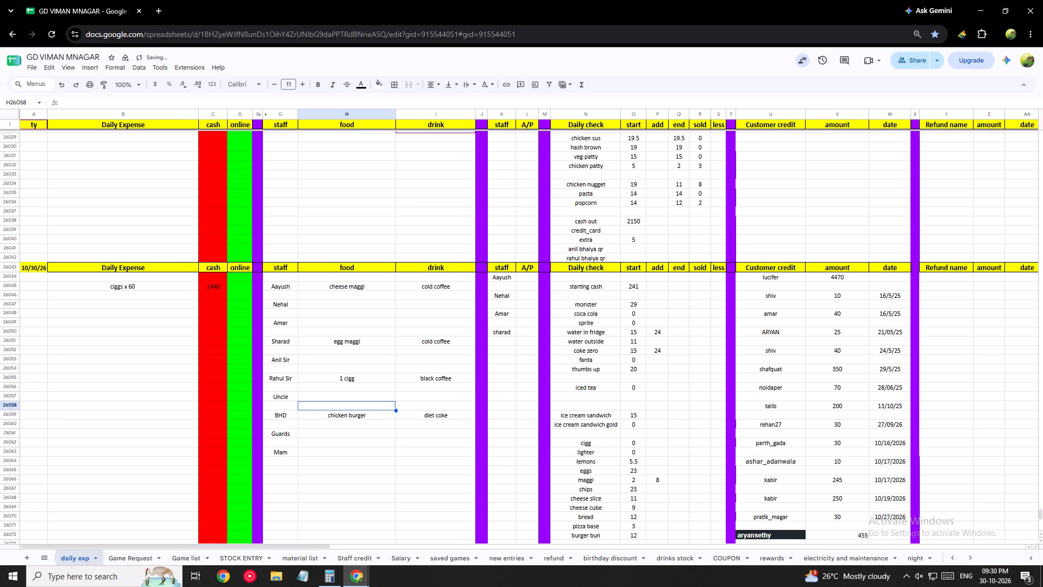
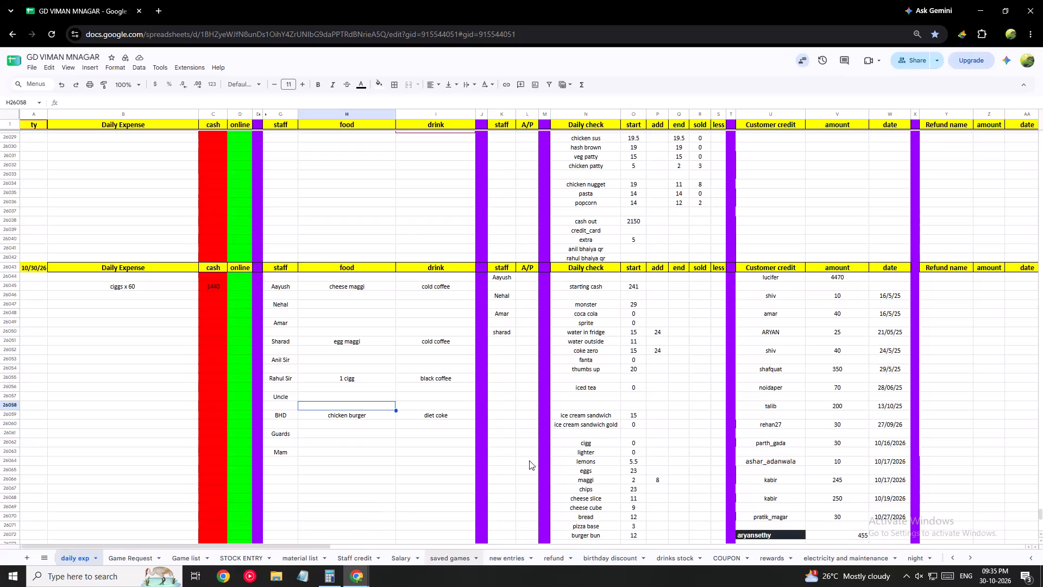
# Switch to the Game Dome PC list and bring up the power options for PC B8.
pyautogui.click(353, 573)
pyautogui.click(373, 531)
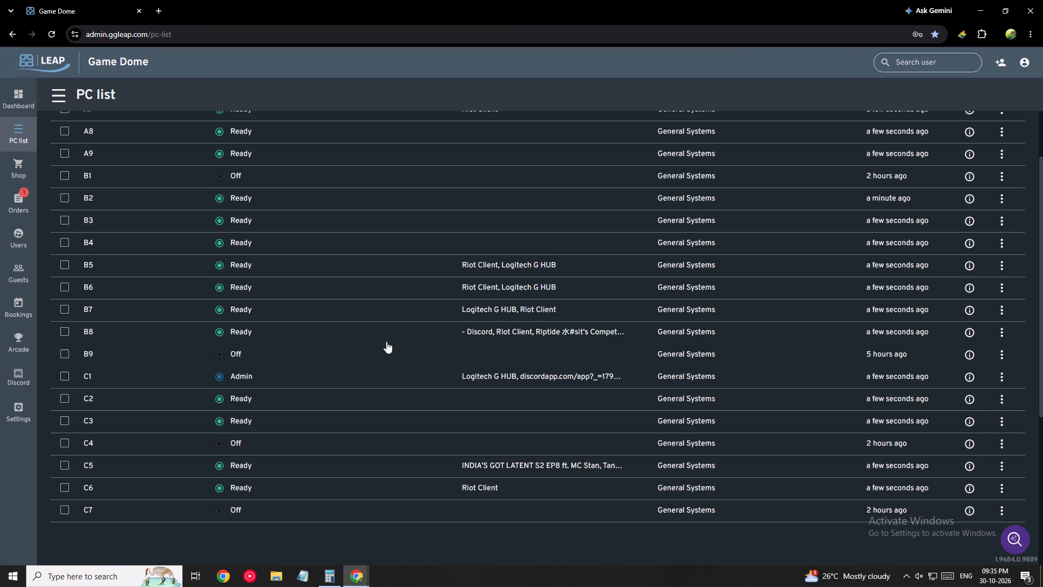
pyautogui.click(235, 326)
pyautogui.click(246, 326)
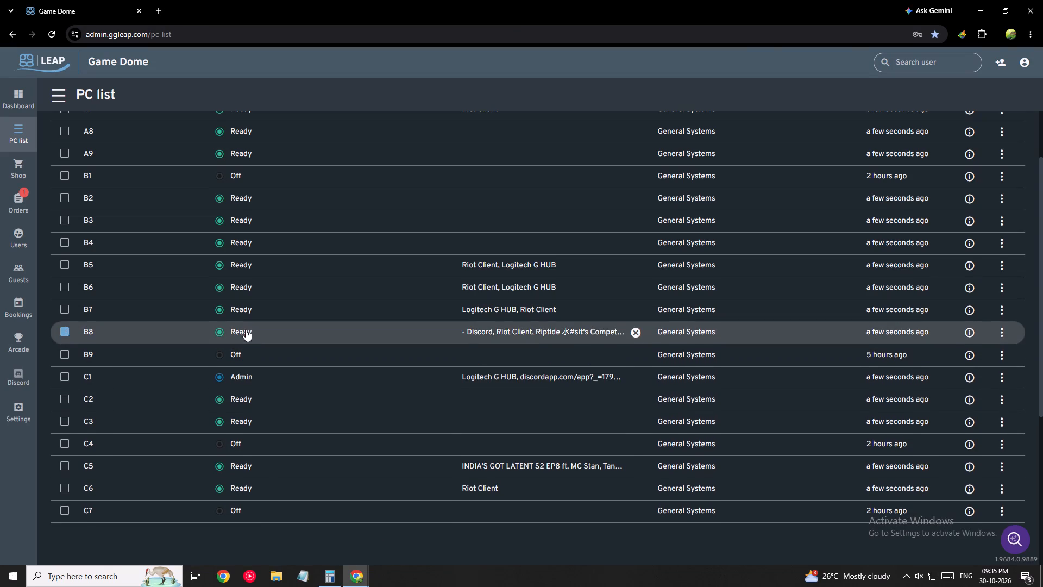
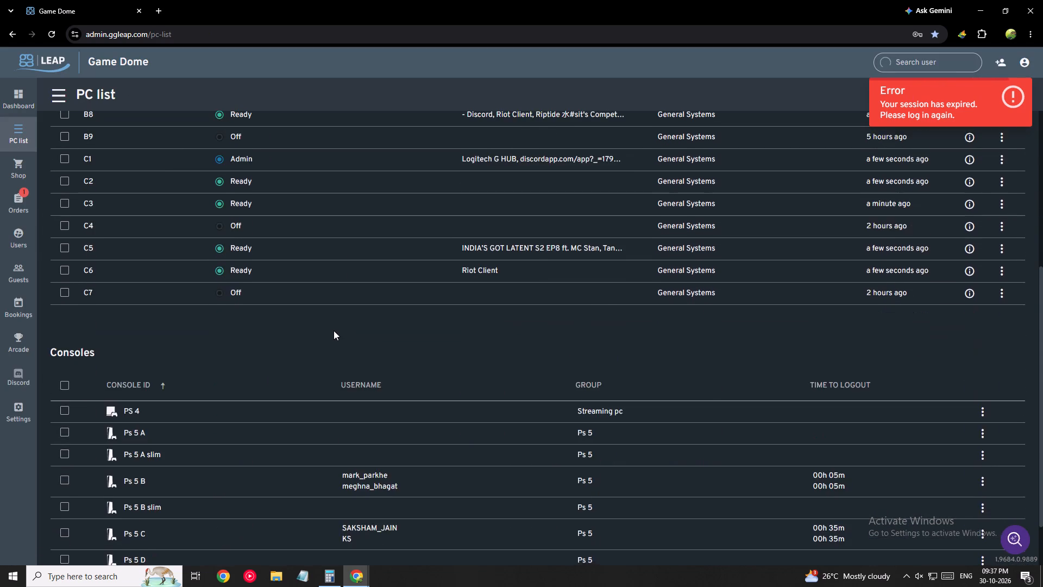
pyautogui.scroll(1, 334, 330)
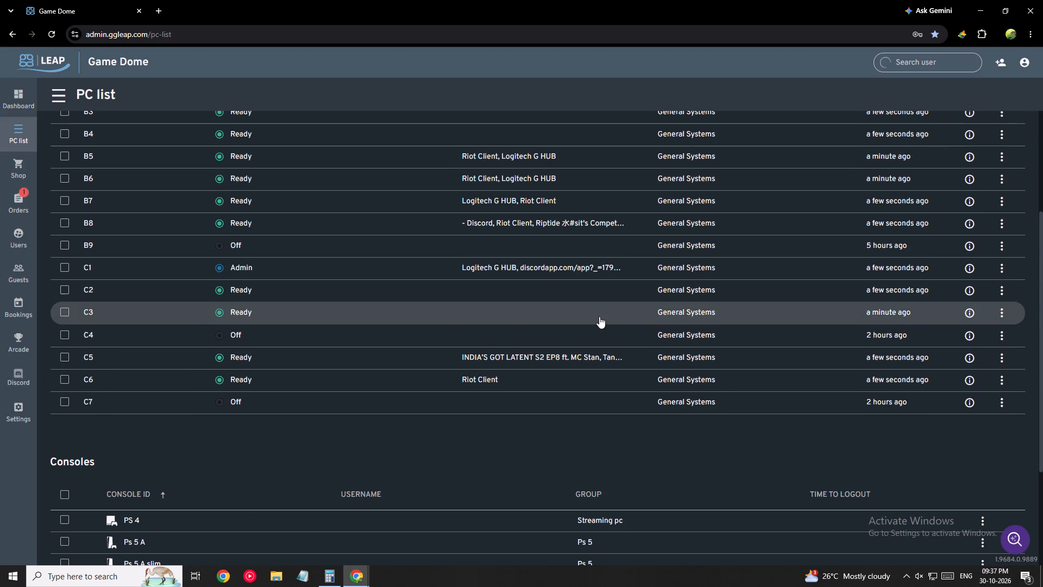
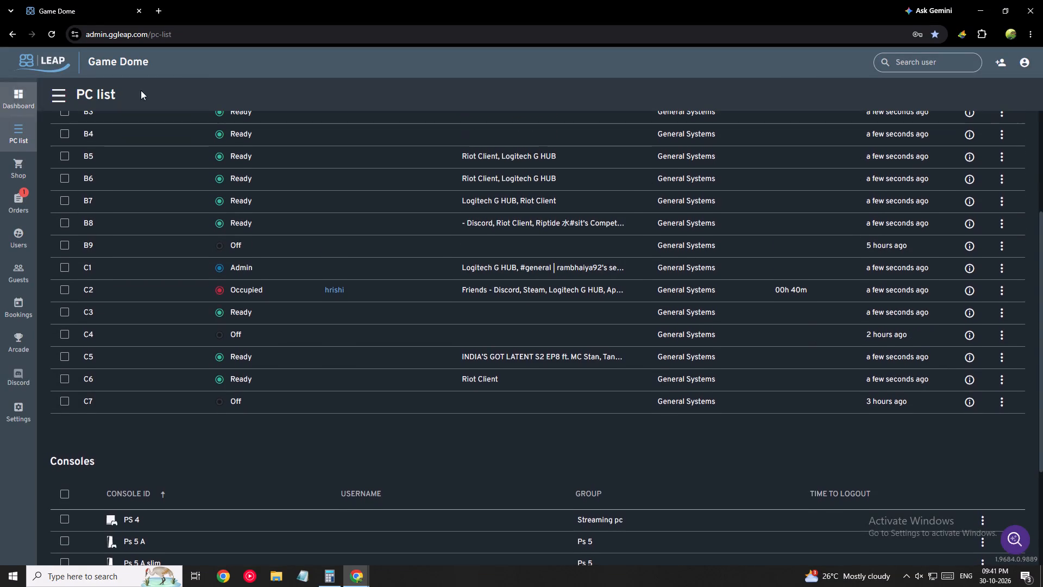
# Switch to the GD VIMAN MNAGAR sheet and centre the 455 amount horizontally in the Customer credit section of daily exp.
pyautogui.hotkey('alt', 'Tab')
pyautogui.hotkey('alt', 'Tab')
pyautogui.hotkey('alt', 'Tab')
pyautogui.scroll(-1, 758, 388)
pyautogui.scroll(1, 758, 388)
pyautogui.scroll(-2, 759, 388)
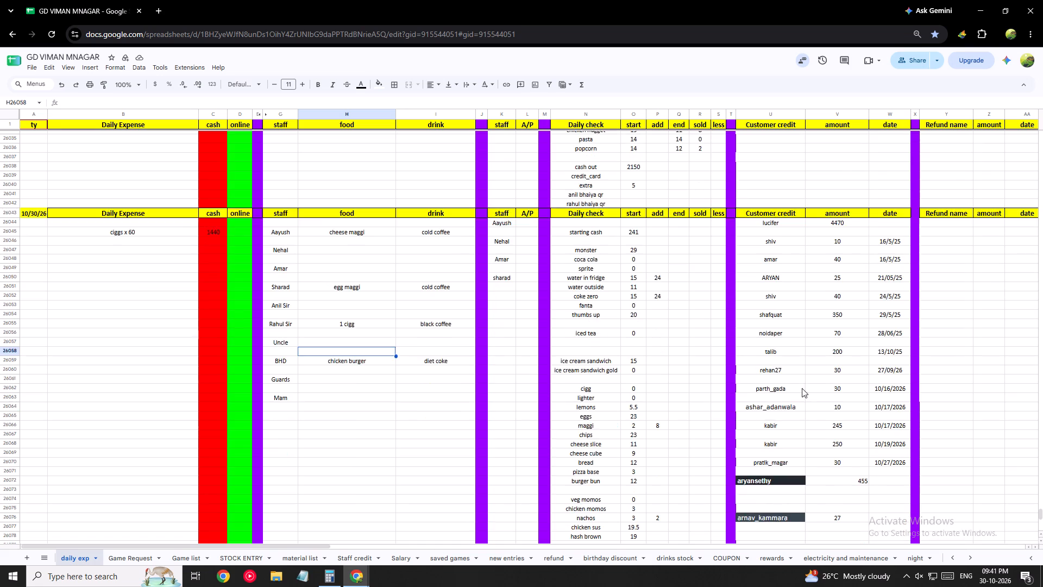
pyautogui.scroll(-2, 802, 388)
pyautogui.click(837, 350)
pyautogui.click(841, 327)
pyautogui.click(843, 317)
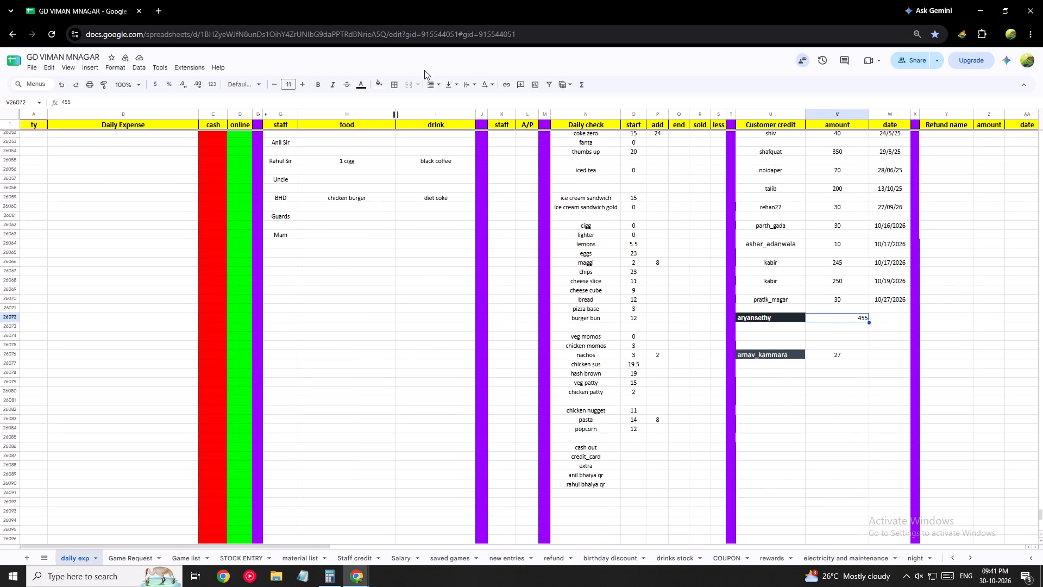
pyautogui.click(435, 88)
pyautogui.click(445, 100)
# Examine the last two customer credit amounts and the starting cash entry, and return to the Game Dome PC list.
pyautogui.moveTo(845, 364); pyautogui.dragTo(859, 313)
pyautogui.scroll(4, 348, 288)
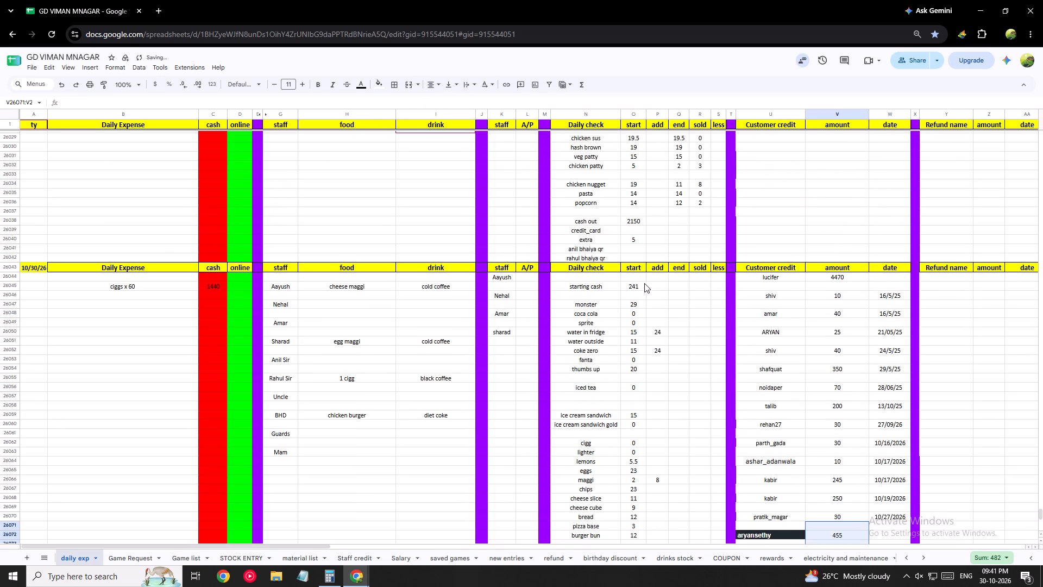
pyautogui.click(630, 287)
pyautogui.click(653, 290)
pyautogui.scroll(-3, 405, 313)
pyautogui.click(397, 293)
pyautogui.hotkey('alt', 'Tab')
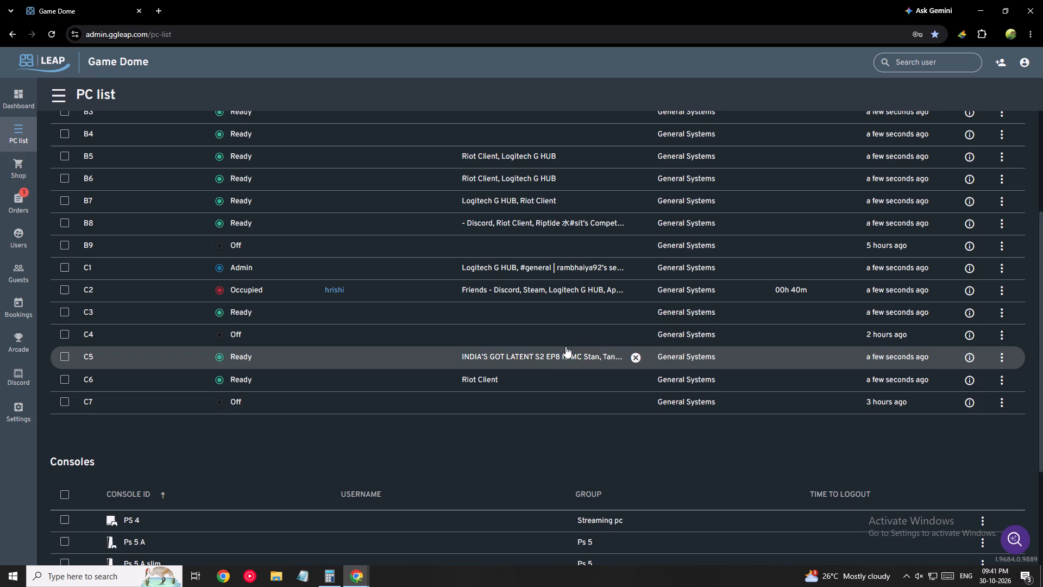
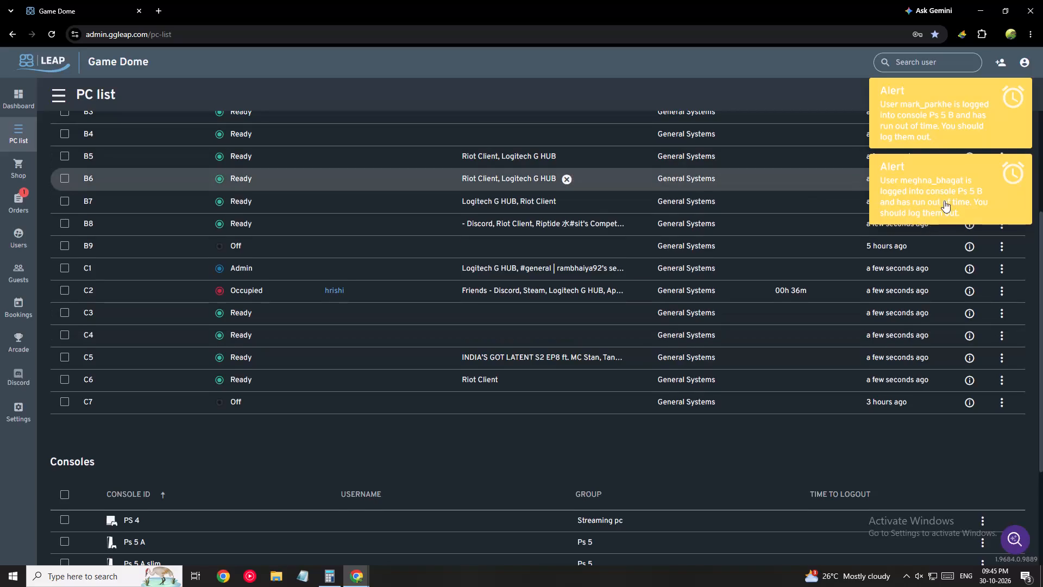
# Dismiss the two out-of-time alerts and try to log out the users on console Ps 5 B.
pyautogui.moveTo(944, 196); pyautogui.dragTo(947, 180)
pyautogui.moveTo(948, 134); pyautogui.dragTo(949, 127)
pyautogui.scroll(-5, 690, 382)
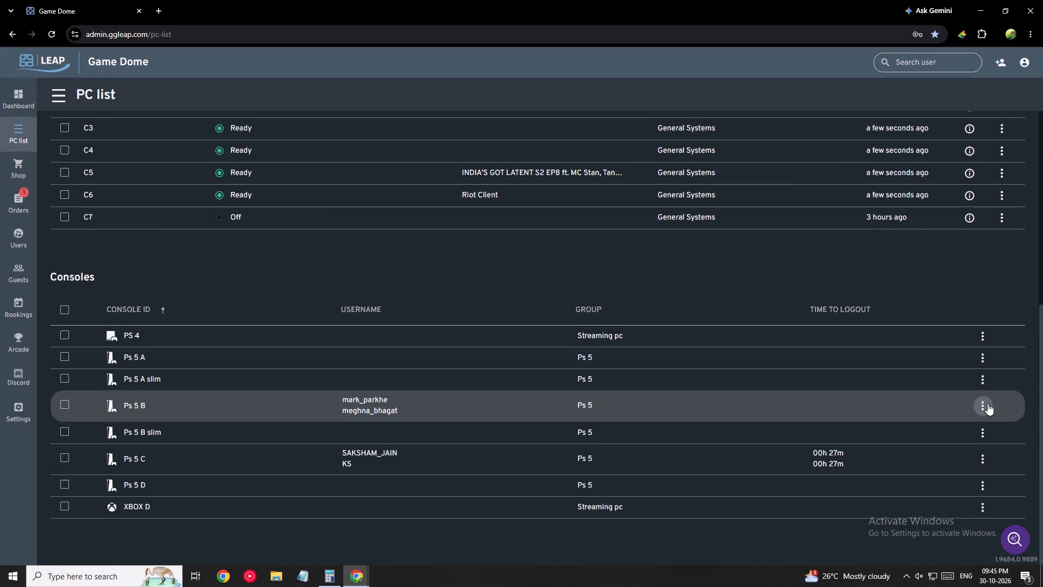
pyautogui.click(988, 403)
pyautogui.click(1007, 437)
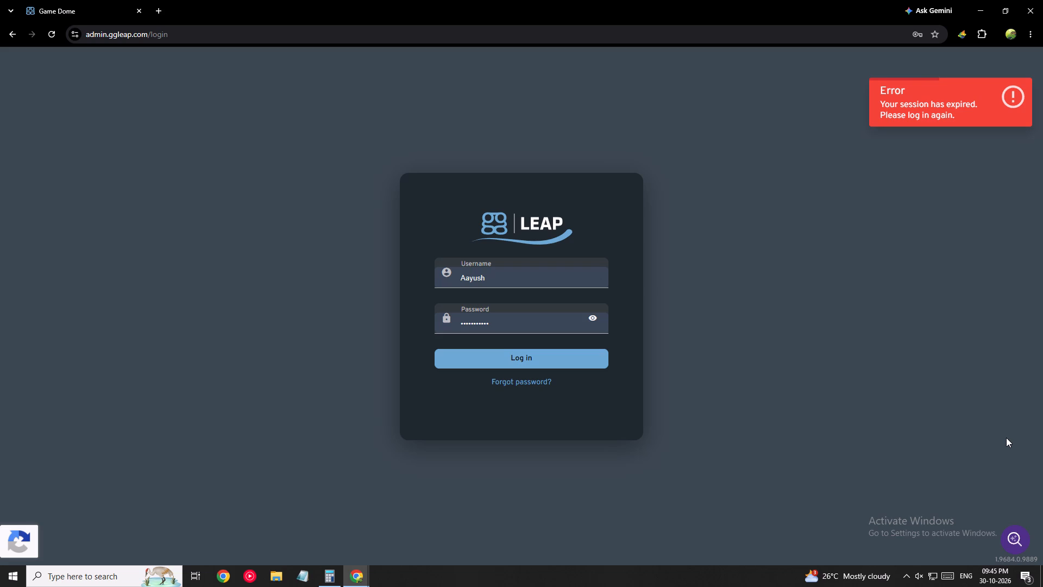
# Log back in to the admin site with the already filled-in account credentials.
pyautogui.click(535, 367)
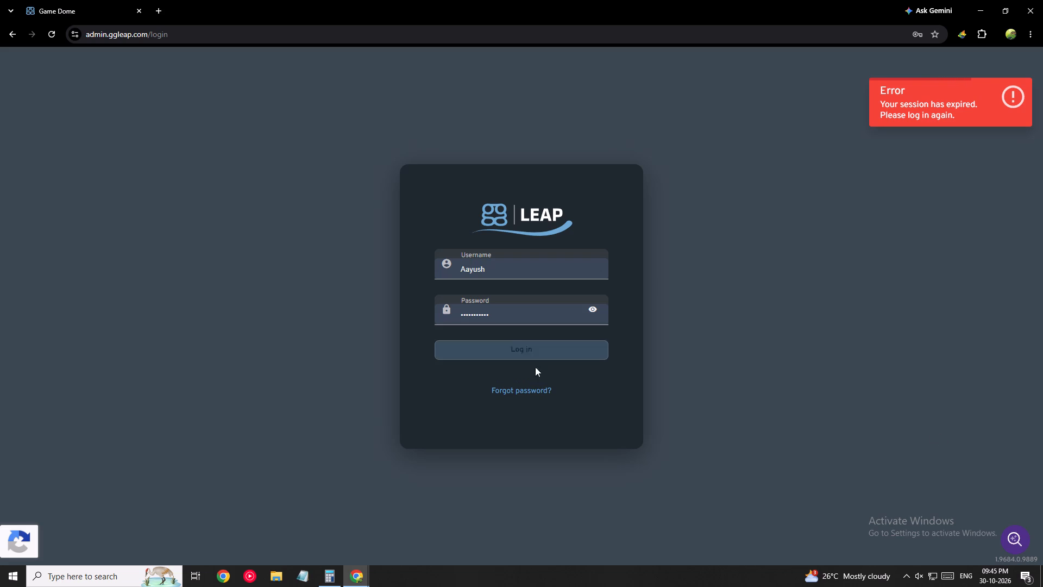
pyautogui.scroll(-3, 693, 336)
pyautogui.scroll(-3, 683, 215)
pyautogui.scroll(-3, 614, 329)
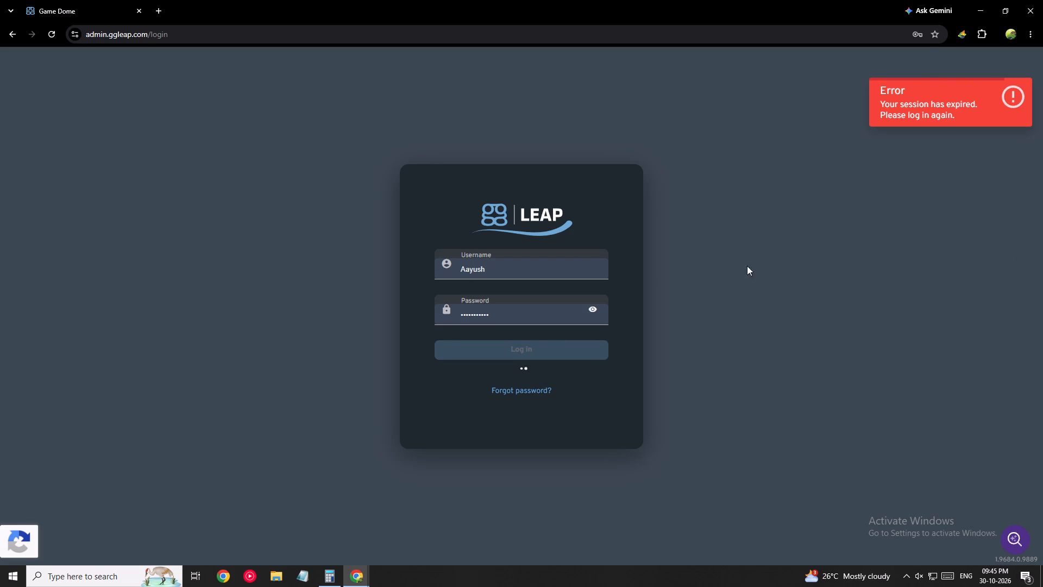
pyautogui.scroll(-2, 454, 312)
# Return to the PC list and log out the two users on console Ps 5 B.
pyautogui.click(17, 139)
pyautogui.scroll(-10, 477, 332)
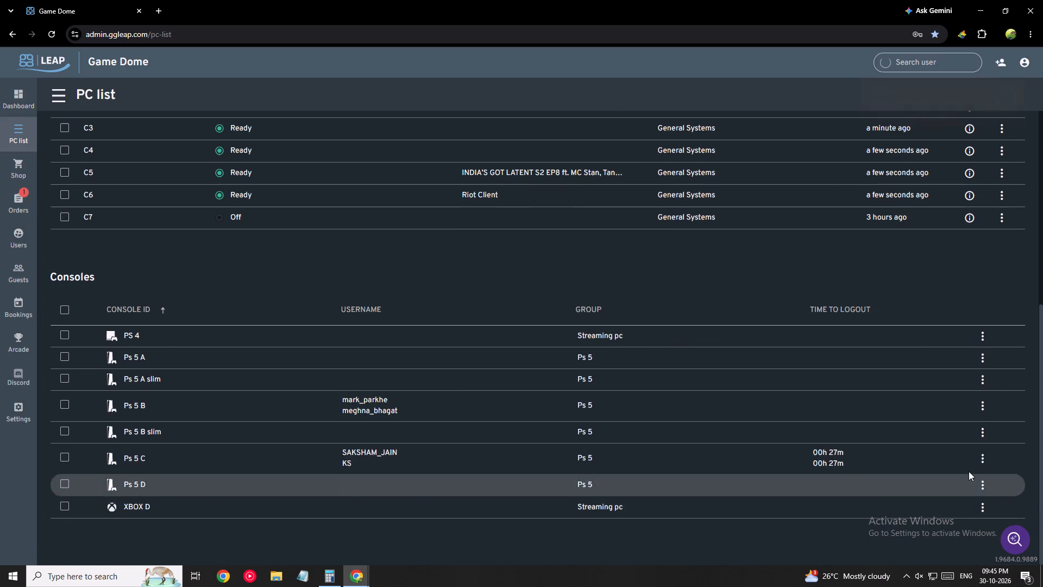
pyautogui.moveTo(990, 403); pyautogui.dragTo(985, 404)
pyautogui.click(997, 432)
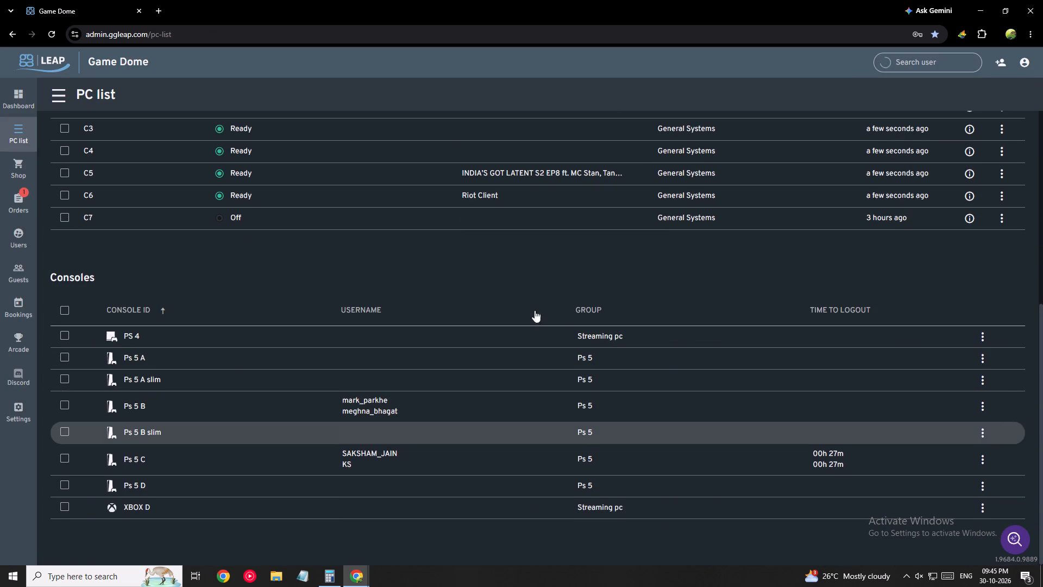
# Review the computers in the PC list and open the user details of hrishi on C2.
pyautogui.scroll(3, 607, 410)
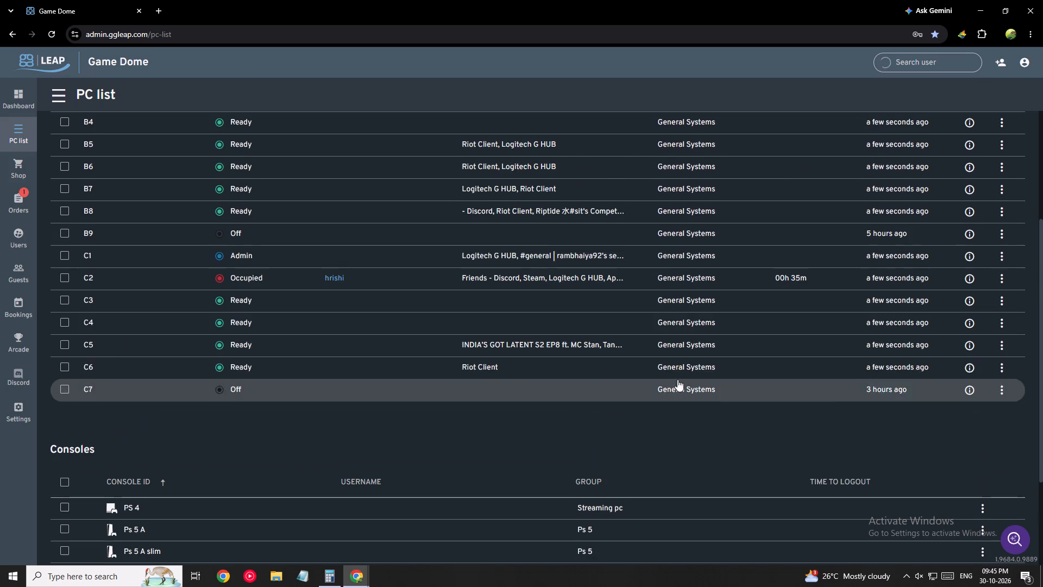
pyautogui.scroll(4, 292, 364)
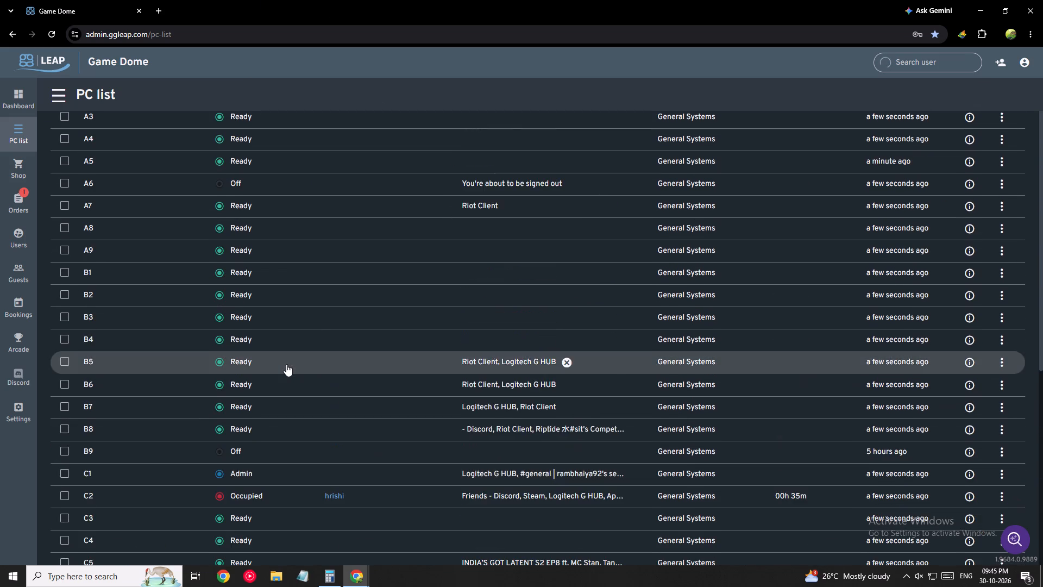
pyautogui.scroll(2, 286, 364)
pyautogui.scroll(-5, 596, 406)
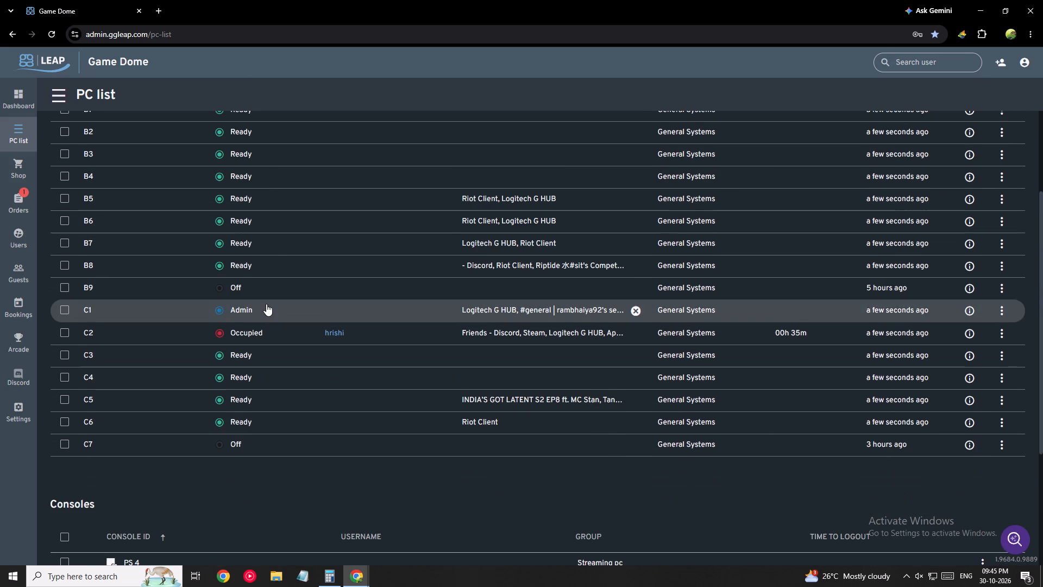
pyautogui.click(338, 330)
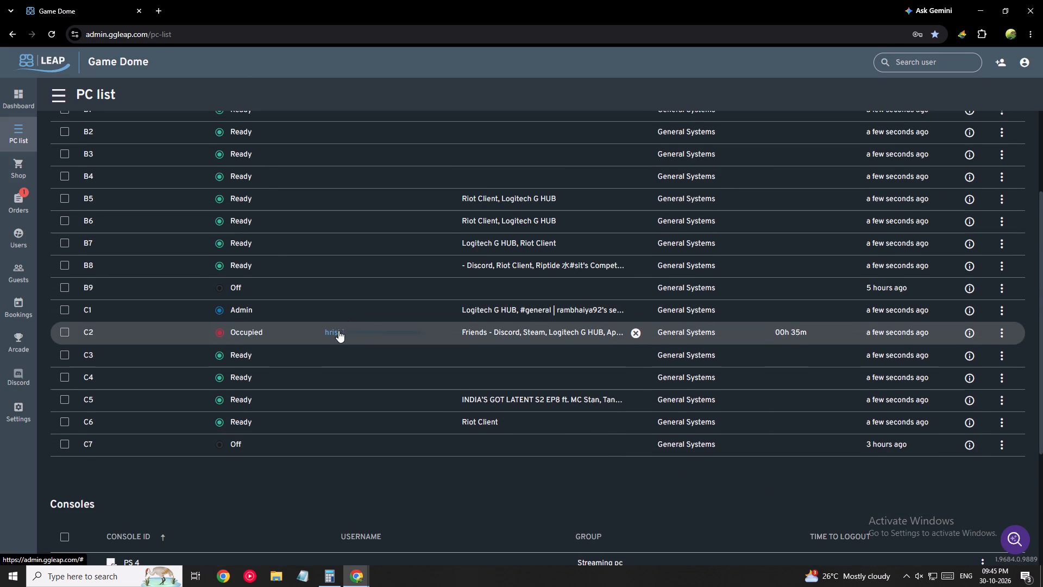
pyautogui.click(393, 457)
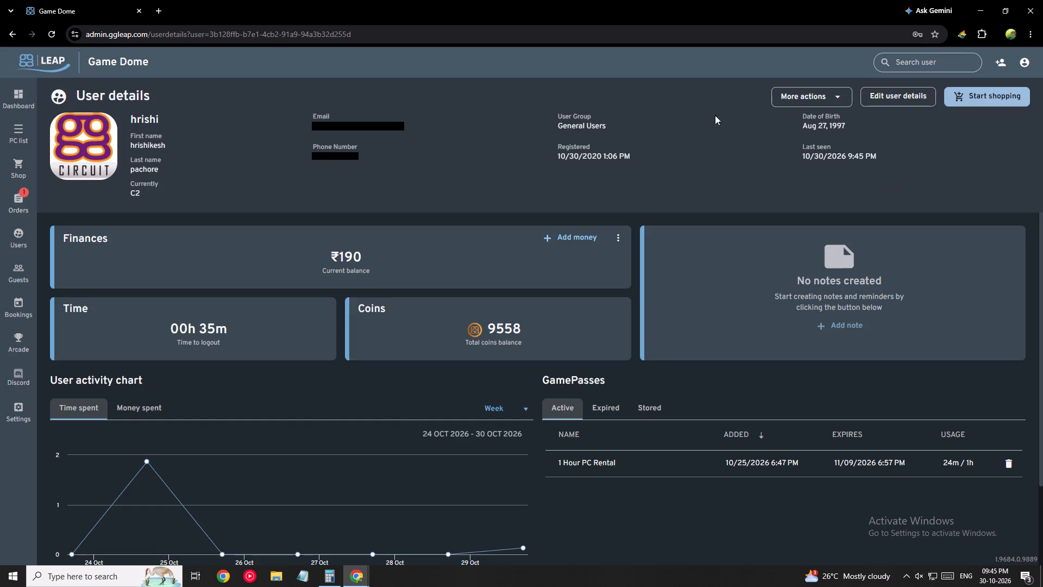
# Check the consoles, then copy the username from the 8:42 PM order in the order history.
pyautogui.click(0, 140)
pyautogui.scroll(-13, 430, 368)
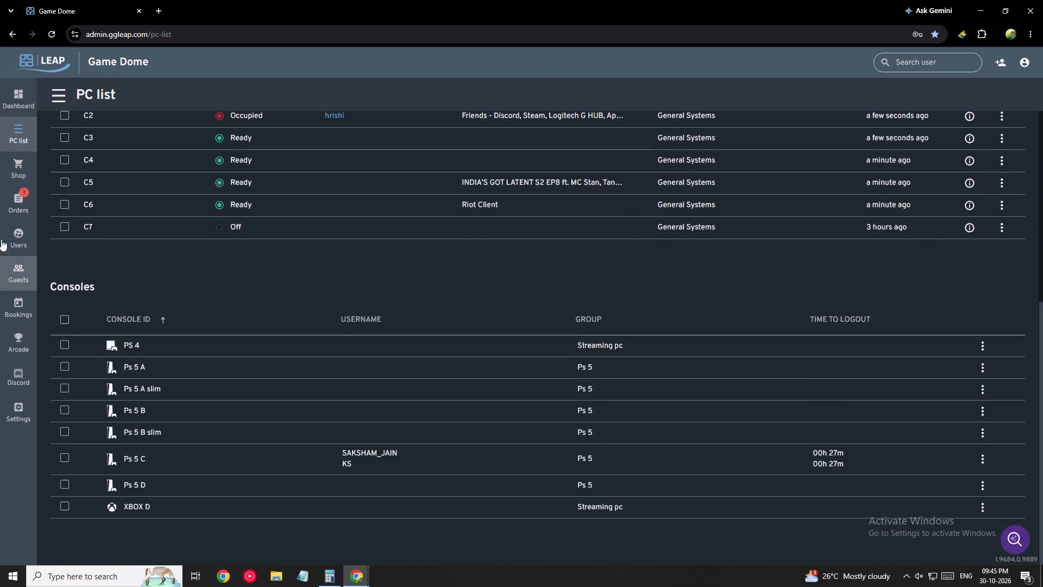
pyautogui.click(2, 217)
pyautogui.click(252, 141)
pyautogui.click(263, 127)
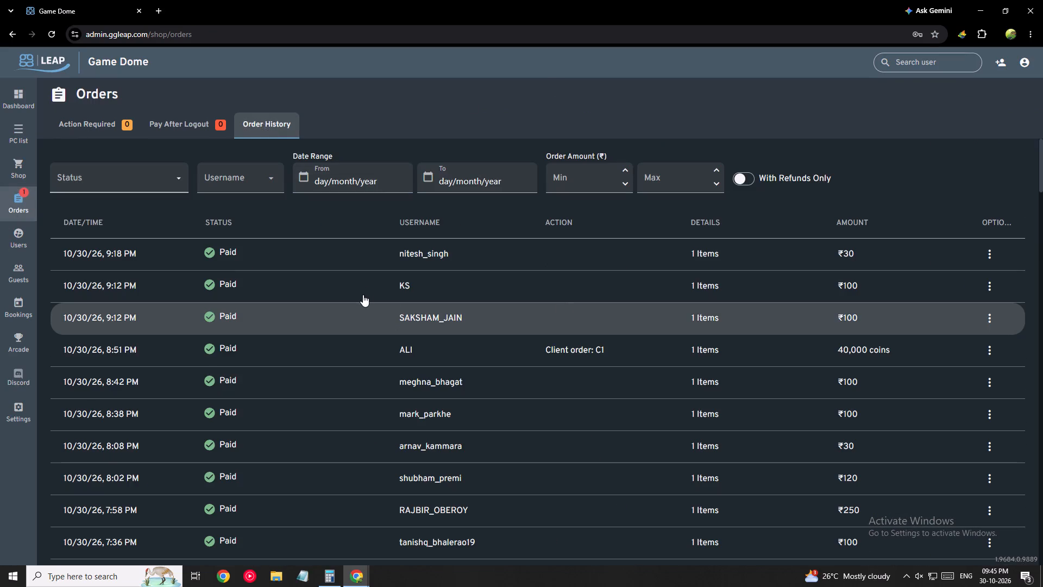
pyautogui.click(436, 386)
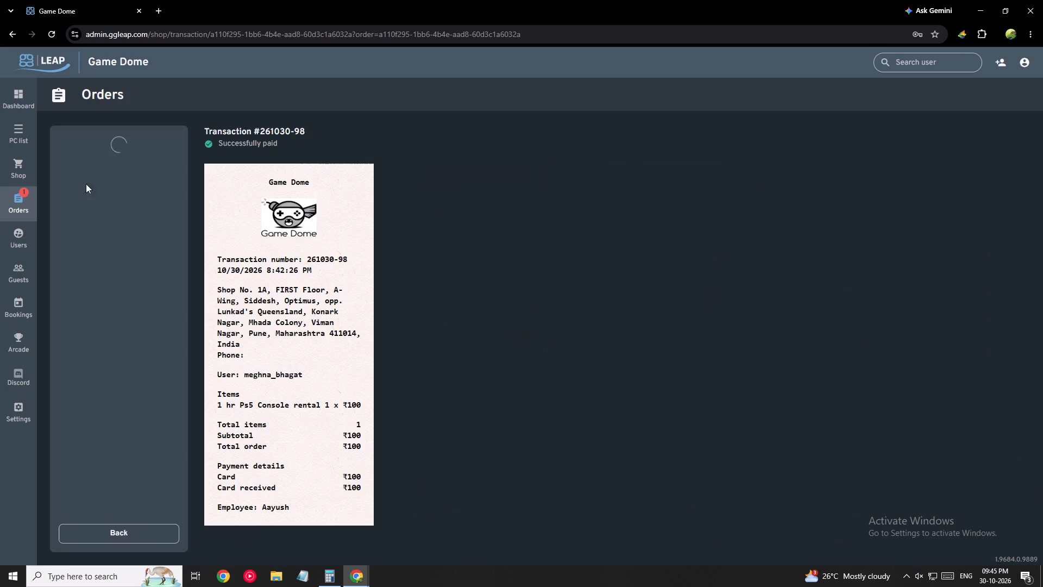
pyautogui.doubleClick(65, 134)
pyautogui.hotkey('ctrl', 'c')
pyautogui.click(159, 532)
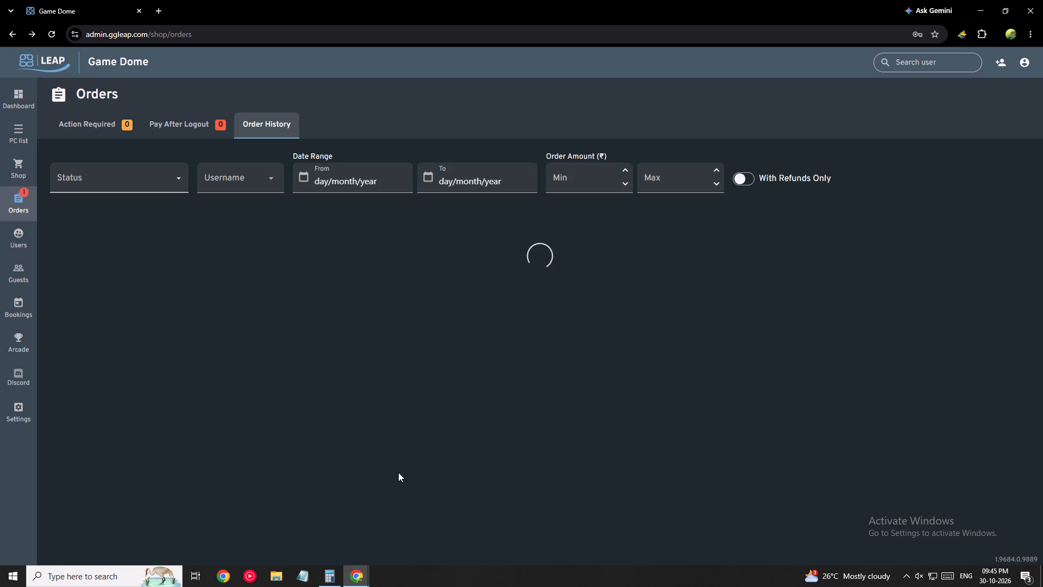
# Copy the username from the 8:38 PM order in the order history.
pyautogui.scroll(-4, 531, 407)
pyautogui.click(406, 355)
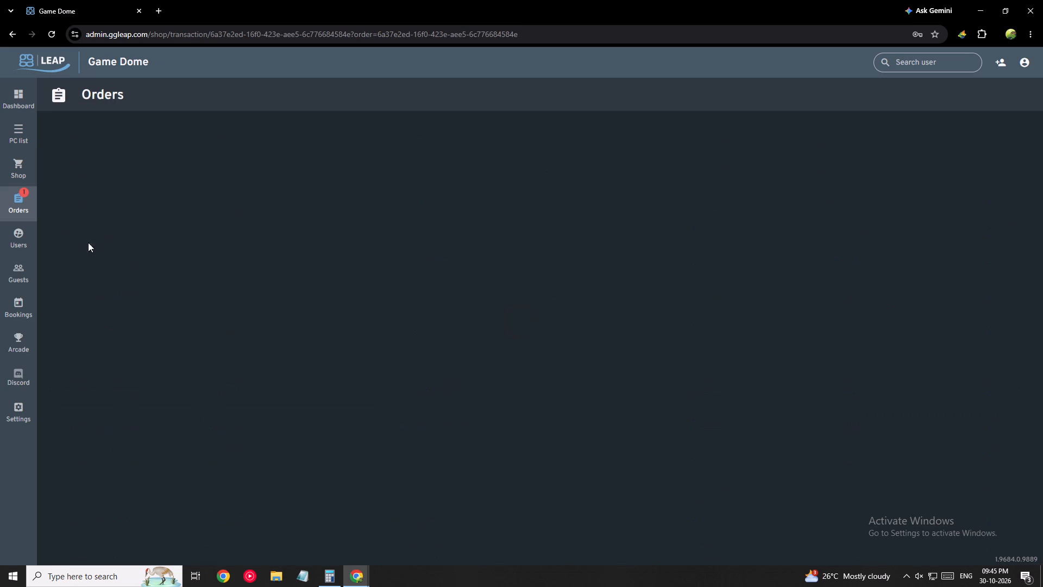
pyautogui.doubleClick(67, 132)
pyautogui.hotkey('ctrl', 'c')
# Look up the 8:38 PM order's customer and sell them one 1 hr Ps5 Console rental, charging ₹100 as credit card.
pyautogui.click(1, 130)
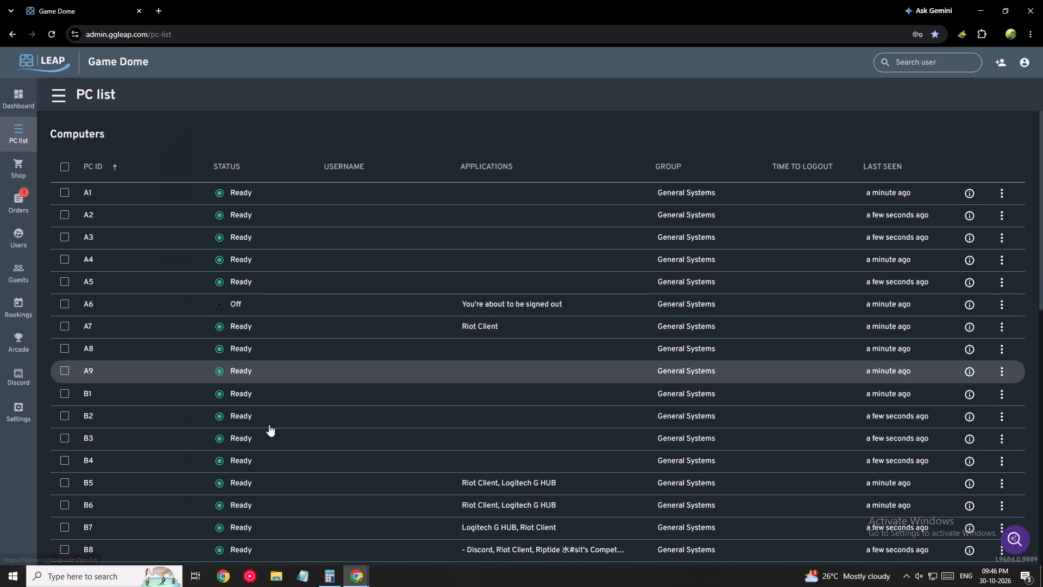
pyautogui.scroll(-11, 317, 371)
pyautogui.keyDown('ctrl'); pyautogui.click(950, 63); pyautogui.keyUp('ctrl')
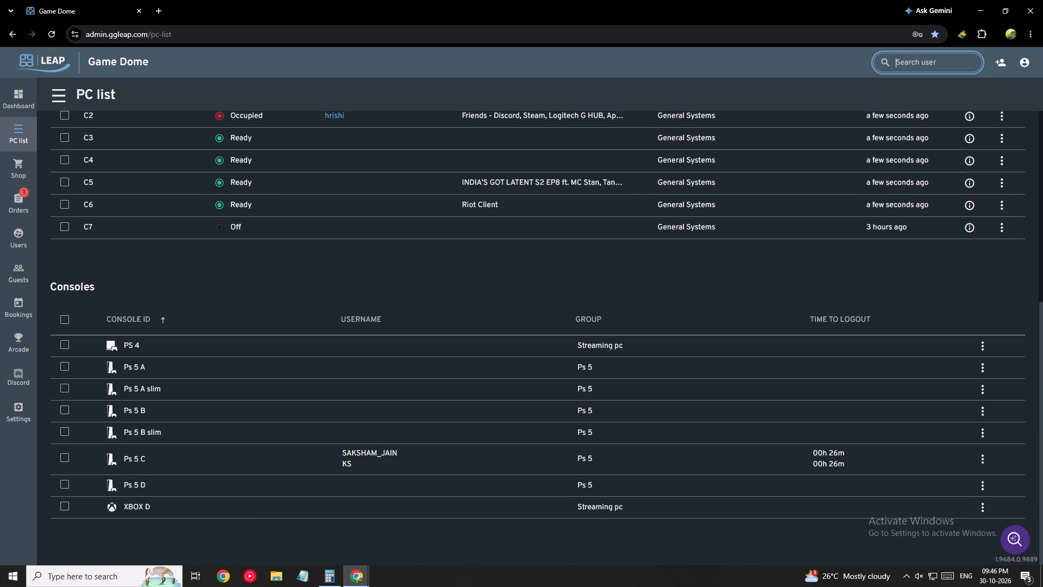
pyautogui.hotkey('ctrl', 'v')
pyautogui.click(989, 79)
pyautogui.click(1010, 87)
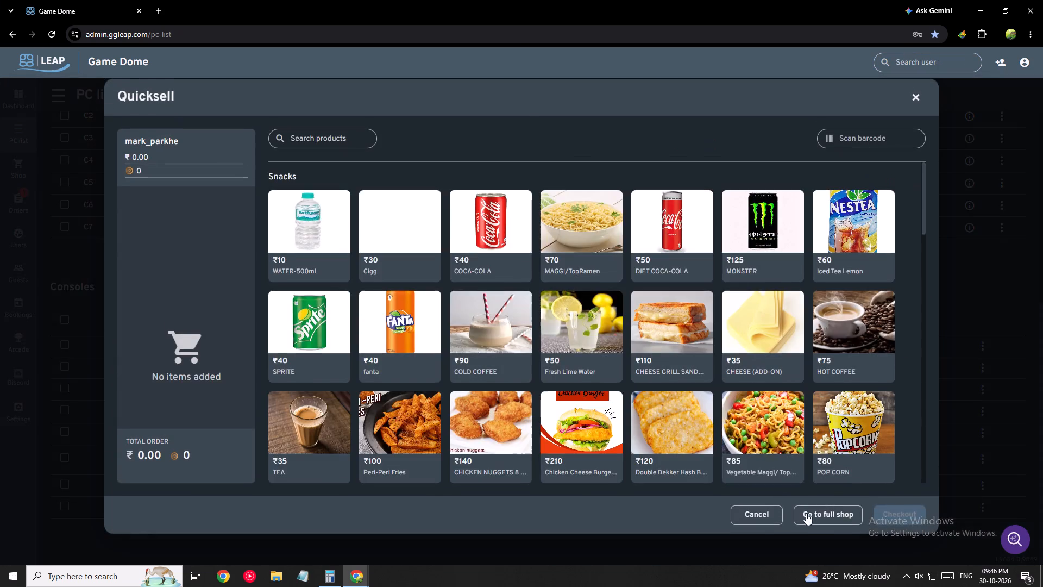
pyautogui.click(809, 516)
pyautogui.click(343, 163)
pyautogui.click(333, 203)
pyautogui.moveTo(250, 268); pyautogui.dragTo(72, 267)
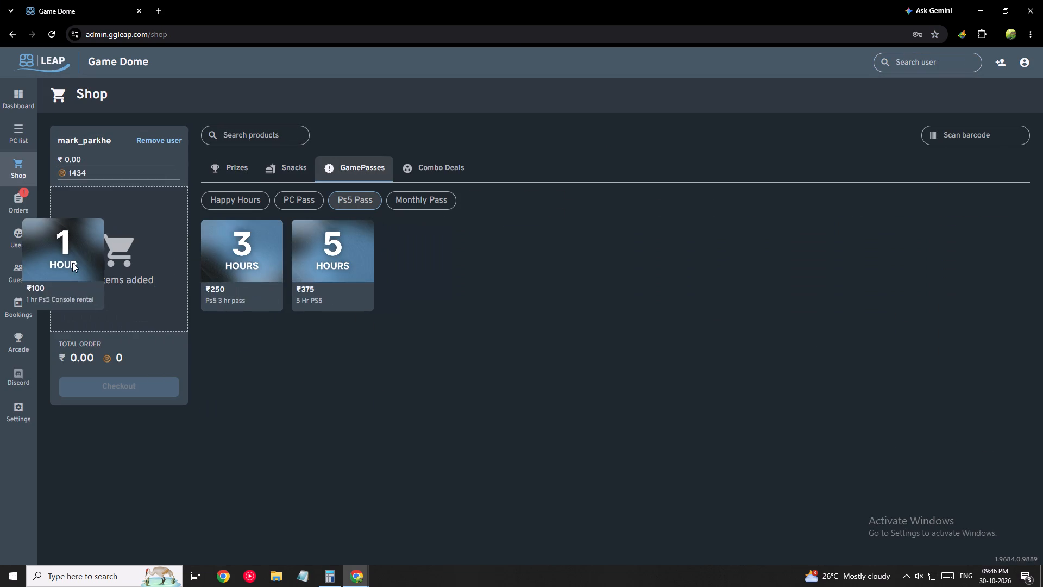
pyautogui.click(115, 380)
pyautogui.moveTo(241, 321); pyautogui.dragTo(247, 321)
pyautogui.click(284, 314)
pyautogui.click(301, 486)
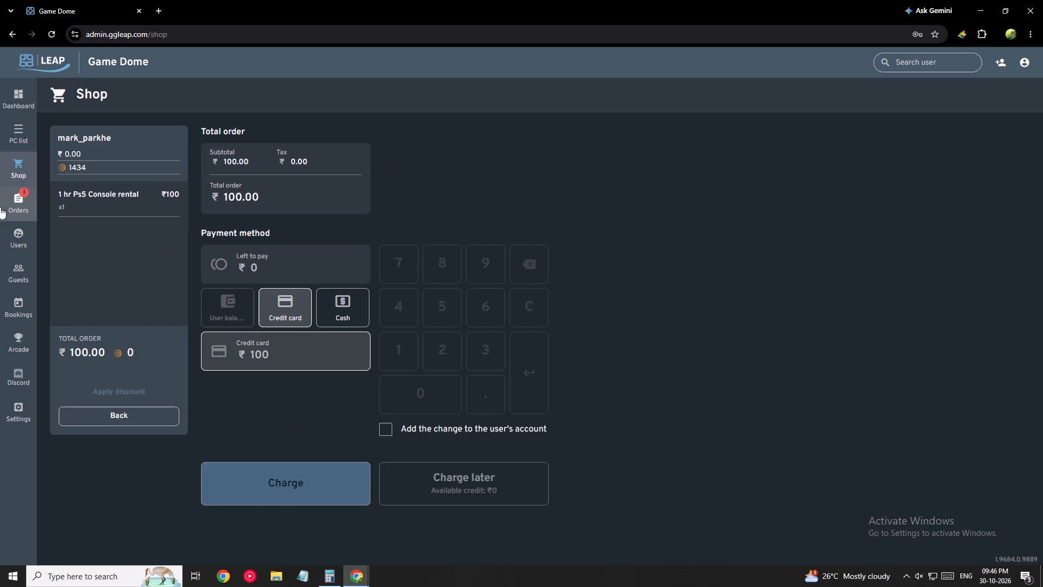
pyautogui.click(142, 526)
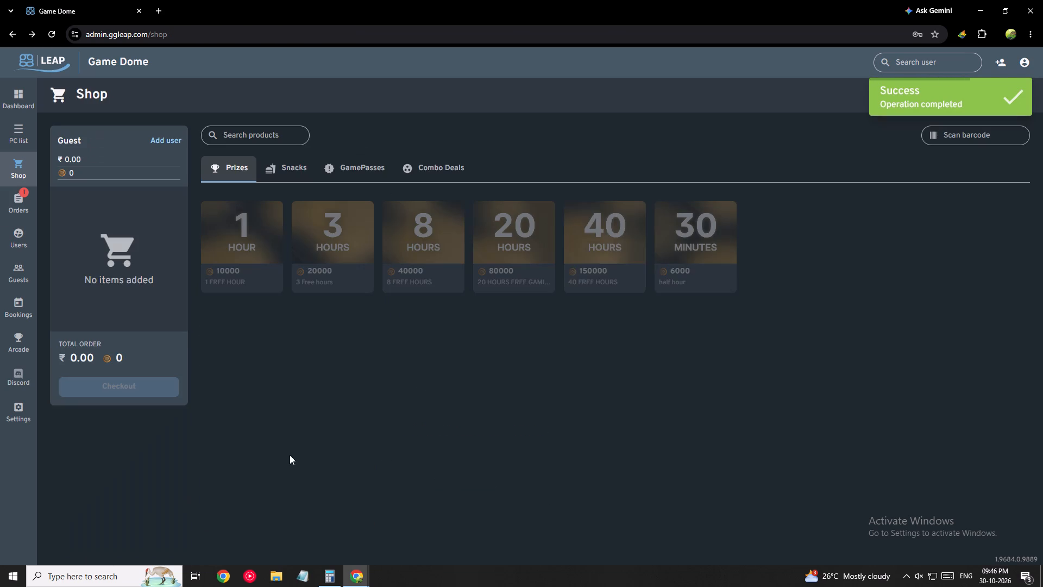
# Look up the 8:42 PM order's customer from the clipboard history and sell them one 1 hr Ps5 Console rental, charging ₹100 as credit card.
pyautogui.click(927, 64)
pyautogui.press('super+v')
pyautogui.click(957, 158)
pyautogui.hotkey('ctrl', 'v')
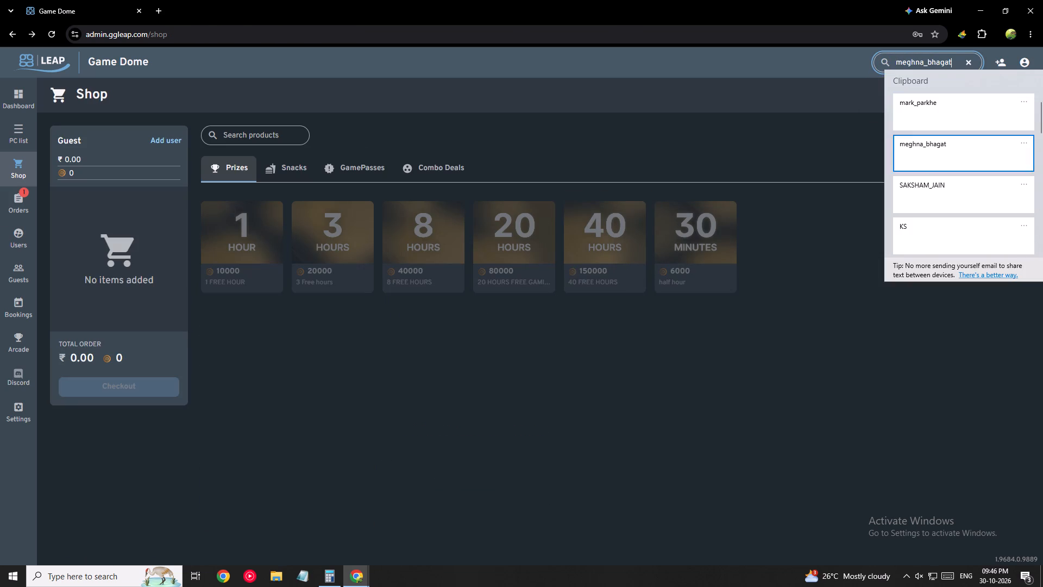
pyautogui.click(995, 94)
pyautogui.click(1024, 105)
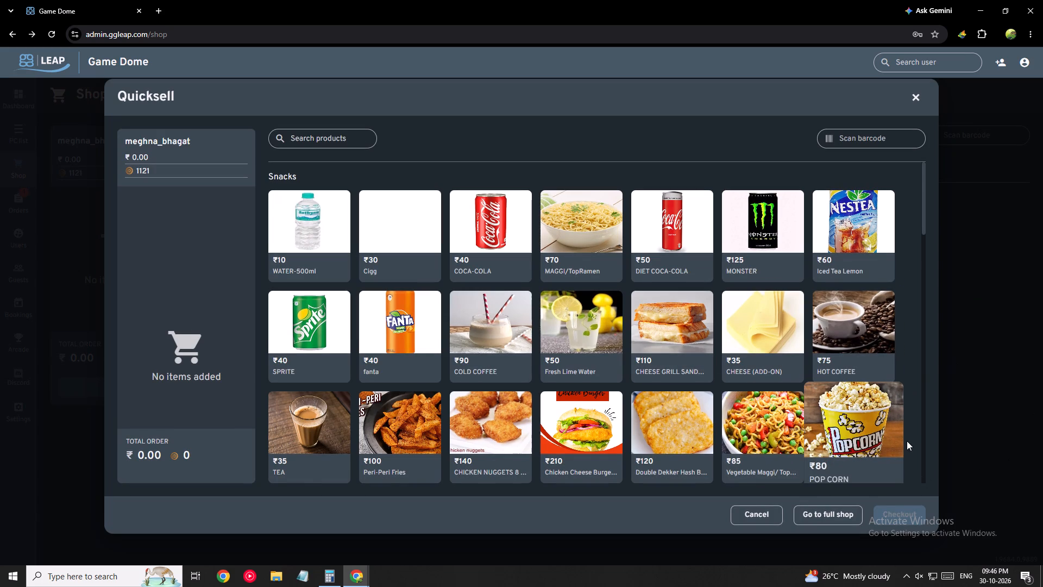
pyautogui.click(844, 523)
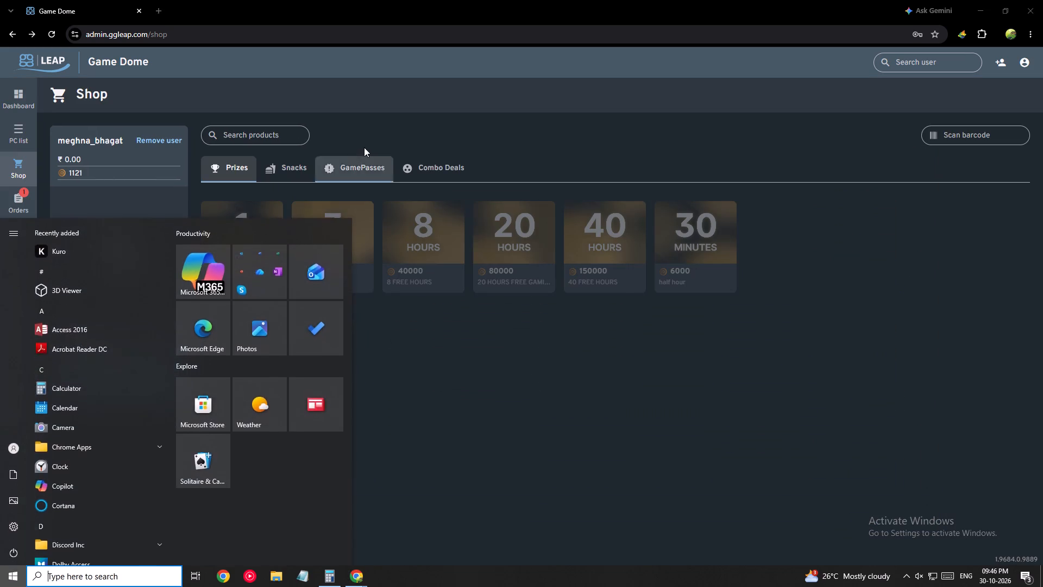
pyautogui.click(362, 146)
pyautogui.click(362, 157)
pyautogui.click(341, 199)
pyautogui.moveTo(231, 296); pyautogui.dragTo(74, 270)
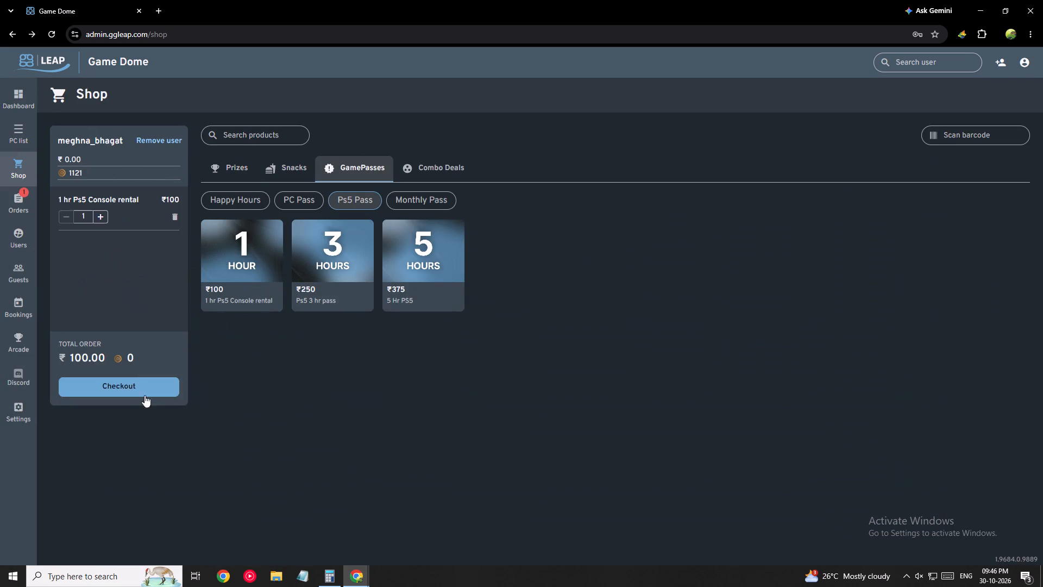
pyautogui.moveTo(144, 390); pyautogui.dragTo(150, 386)
pyautogui.moveTo(276, 308); pyautogui.dragTo(279, 315)
pyautogui.click(317, 510)
pyautogui.click(297, 473)
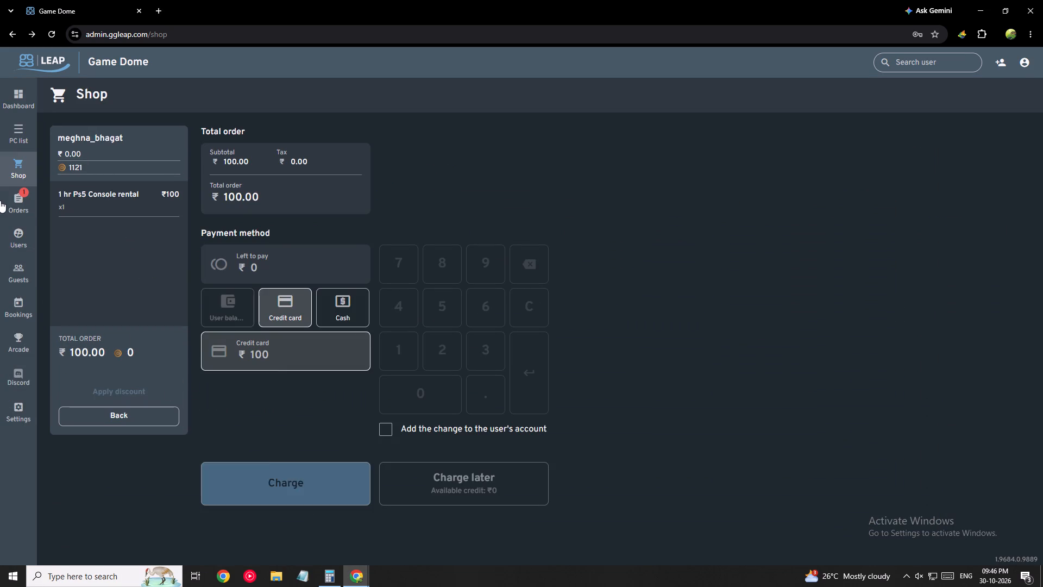
# Copy the customer's username from the newest order in the order history.
pyautogui.click(0, 199)
pyautogui.click(250, 123)
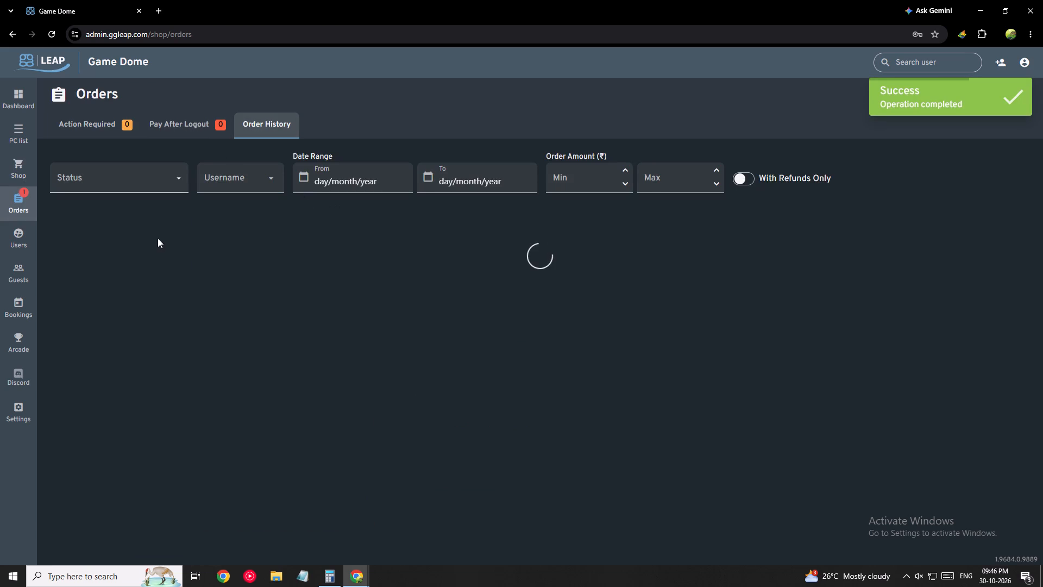
pyautogui.click(455, 264)
pyautogui.doubleClick(74, 132)
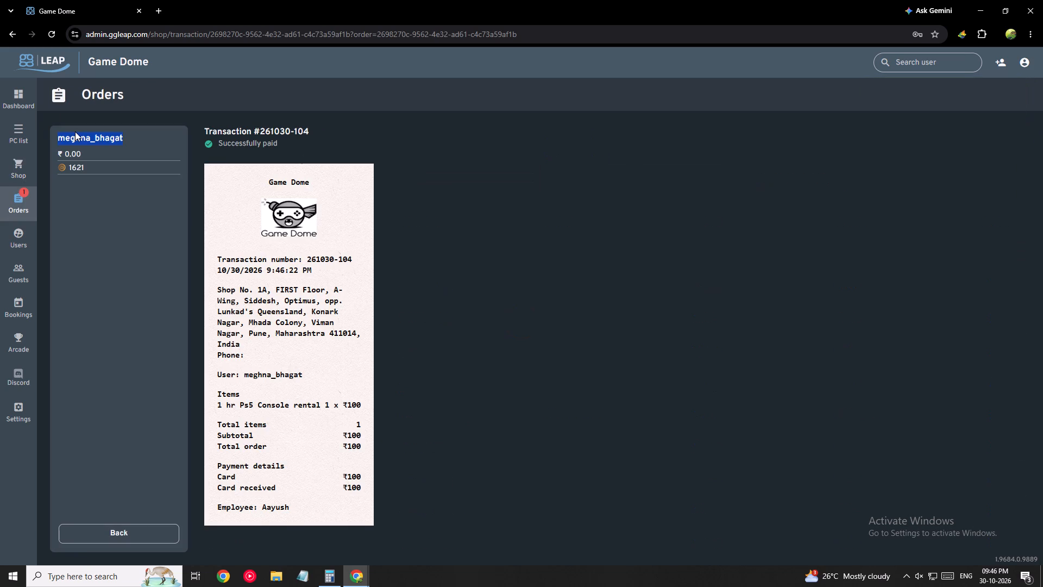
pyautogui.hotkey('ctrl', 'c')
pyautogui.click(149, 536)
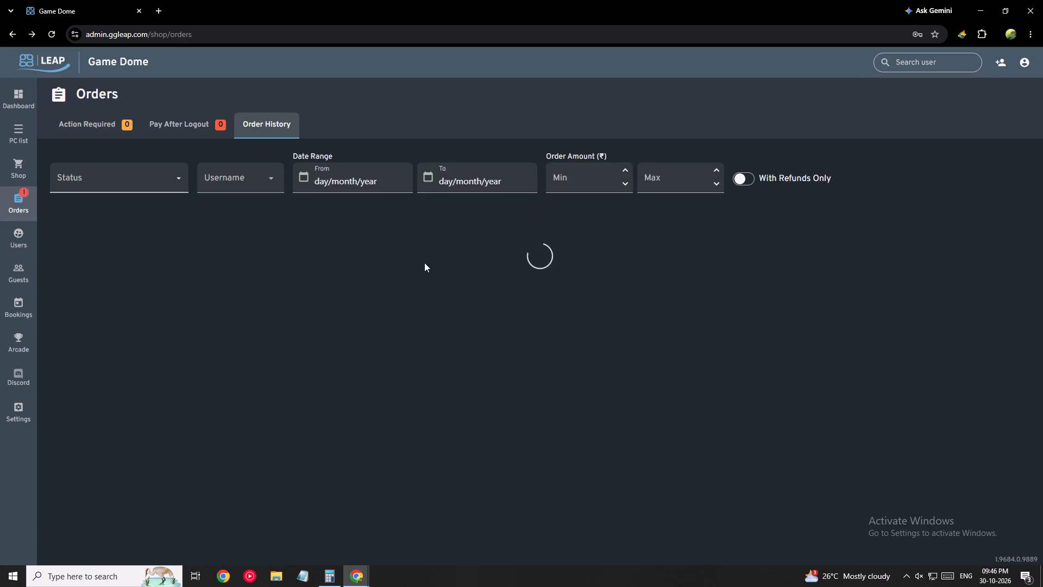
# Copy the customer's username from the second-newest order in the order history.
pyautogui.click(451, 293)
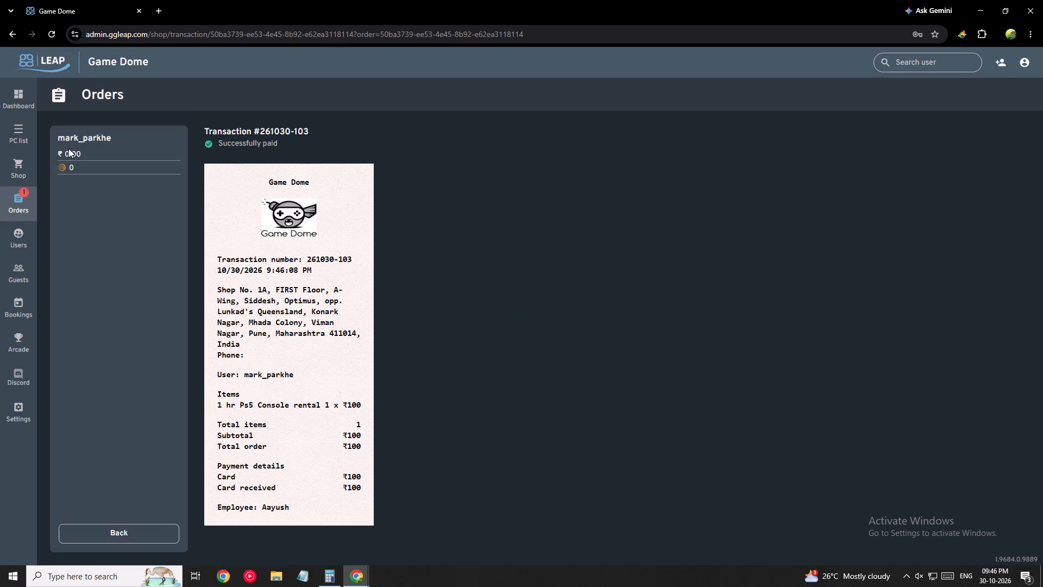
pyautogui.click(68, 148)
pyautogui.doubleClick(71, 142)
pyautogui.hotkey('ctrl', 'c')
# Log in the customer whose username was copied last on console Ps 5 B from the PC list.
pyautogui.click(0, 131)
pyautogui.scroll(-8, 216, 425)
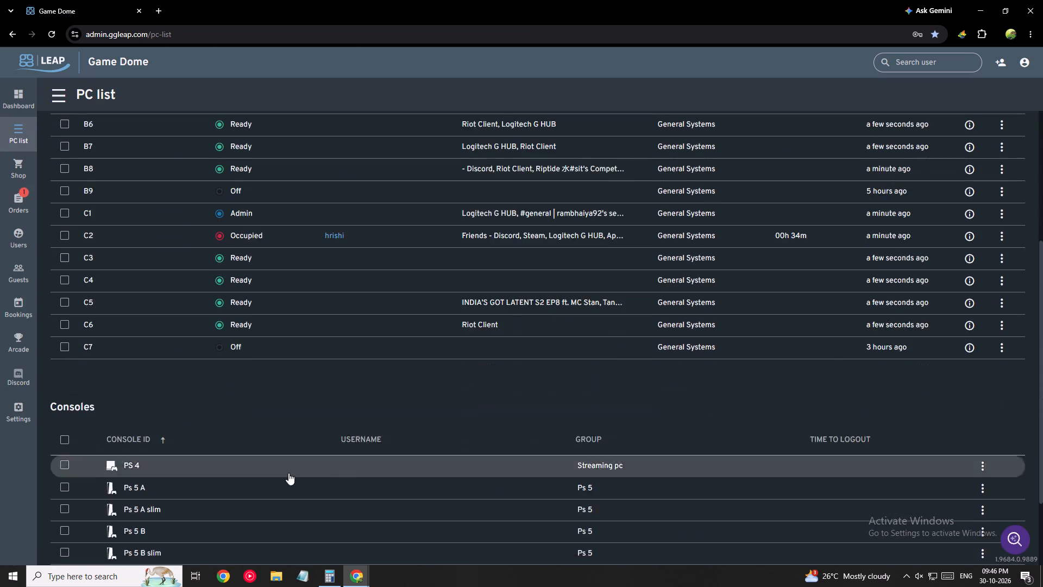
pyautogui.scroll(-12, 288, 473)
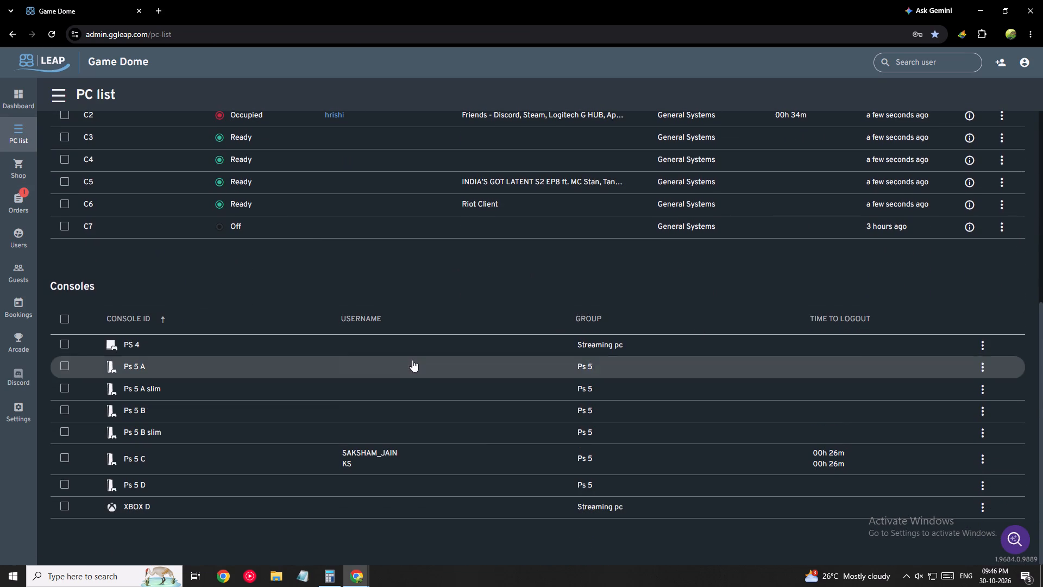
pyautogui.scroll(-3, 380, 367)
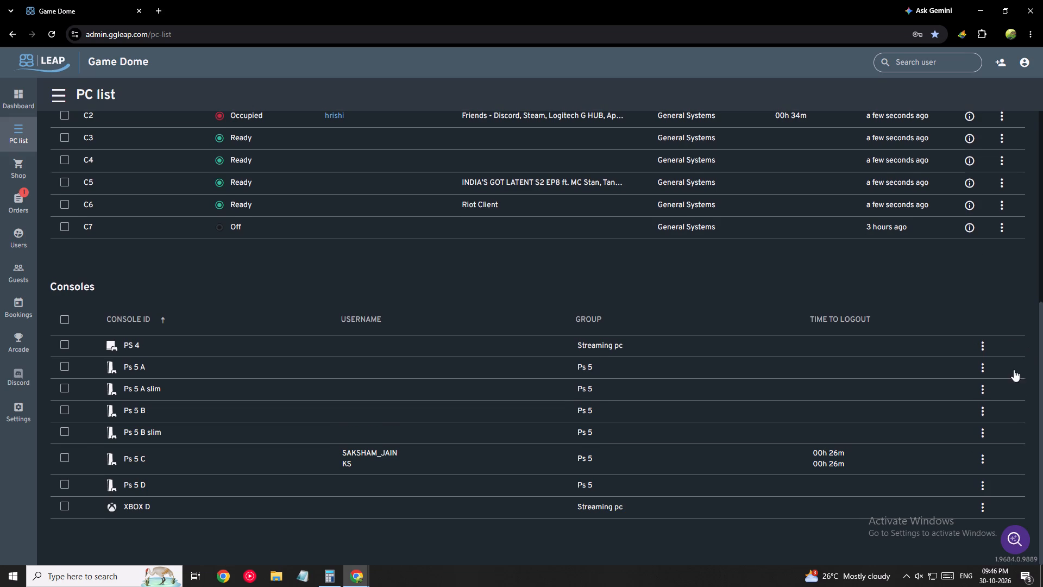
pyautogui.click(983, 410)
pyautogui.click(999, 416)
pyautogui.keyDown('ctrl'); pyautogui.click(531, 296); pyautogui.keyUp('ctrl')
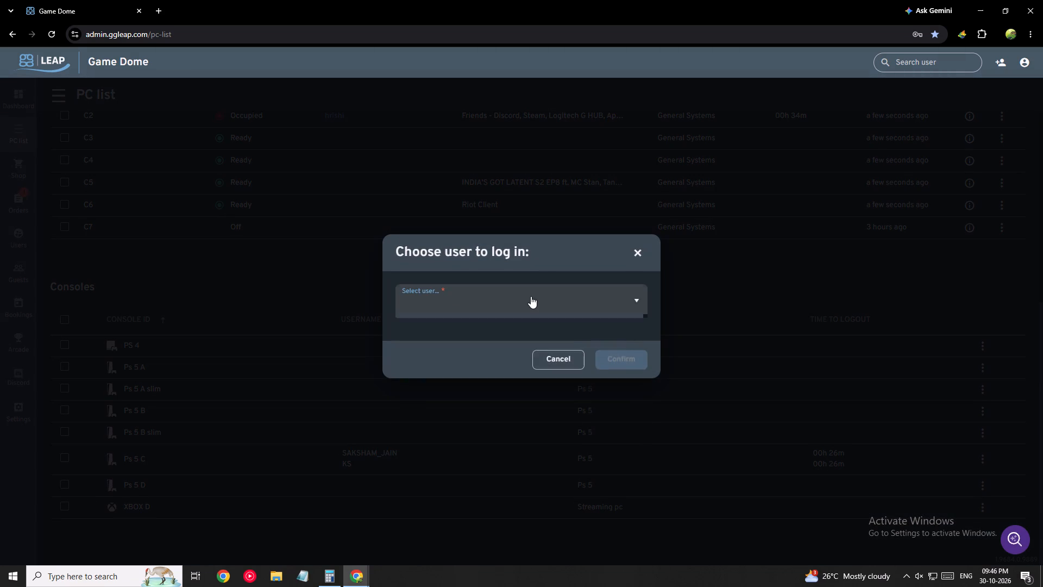
pyautogui.hotkey('ctrl', 'v')
pyautogui.moveTo(535, 340); pyautogui.dragTo(542, 340)
pyautogui.click(610, 350)
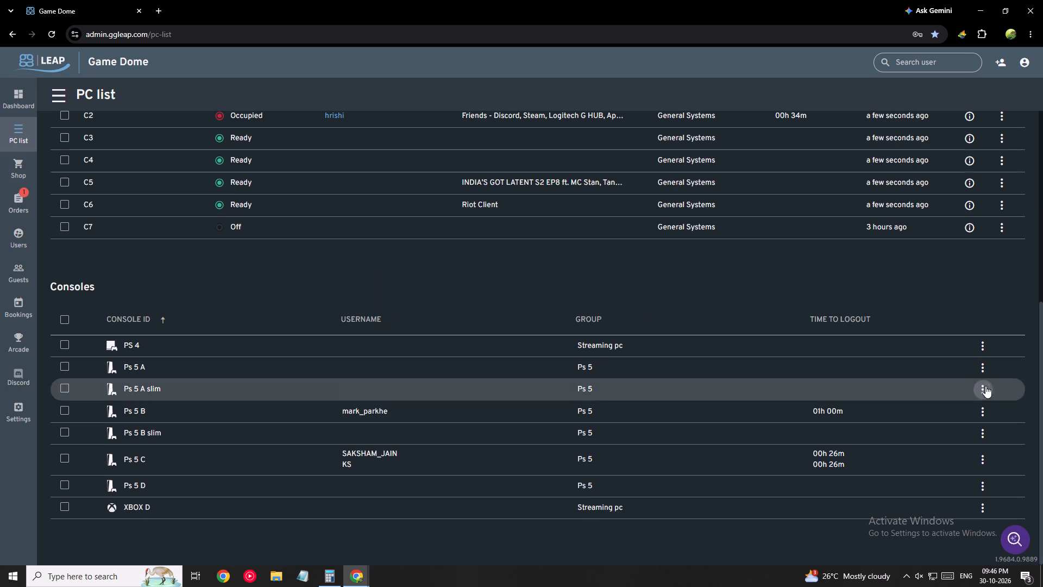
# Add the other customer as a second user on console Ps 5 B, taking the username from the clipboard history.
pyautogui.click(985, 386)
pyautogui.click(827, 527)
pyautogui.click(984, 411)
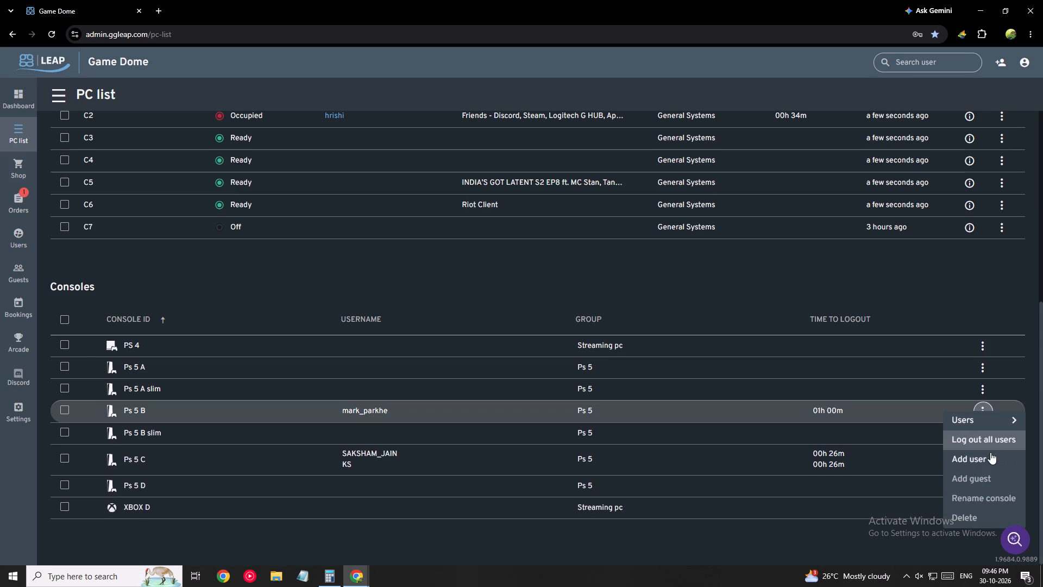
pyautogui.click(990, 452)
pyautogui.click(451, 304)
pyautogui.press('super+v')
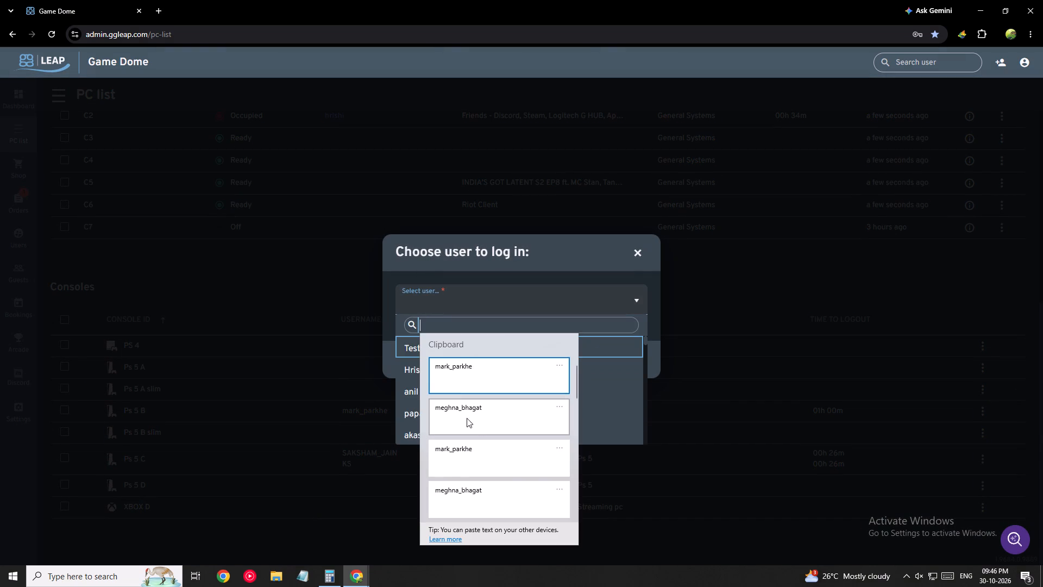
pyautogui.click(481, 424)
pyautogui.hotkey('ctrl', 'v')
pyautogui.click(536, 332)
pyautogui.click(540, 347)
pyautogui.click(627, 364)
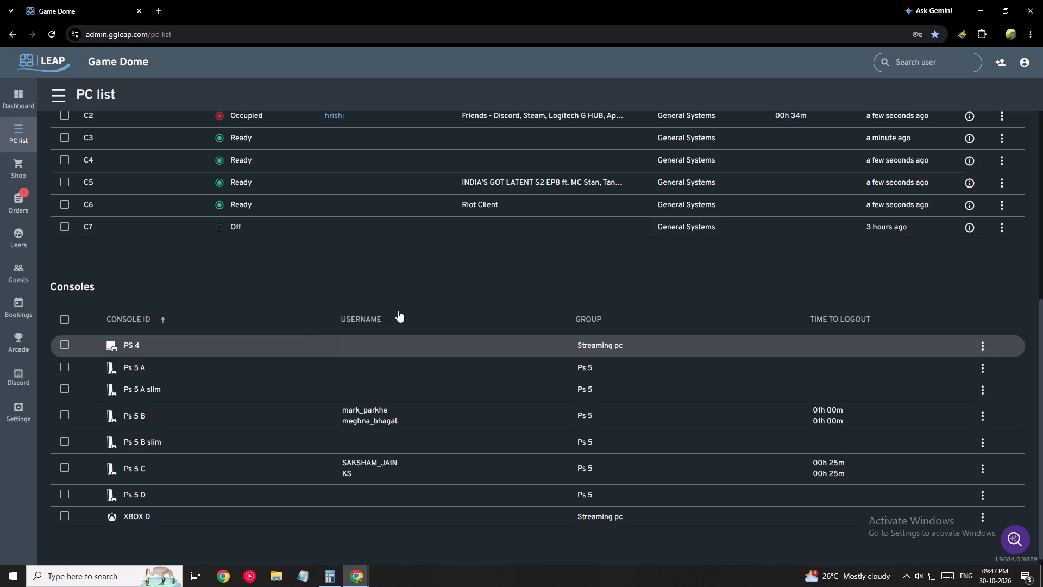
# Open Amazon in a new browser tab.
pyautogui.scroll(1, 387, 305)
pyautogui.click(167, 1)
pyautogui.click(160, 0)
pyautogui.click(281, 33)
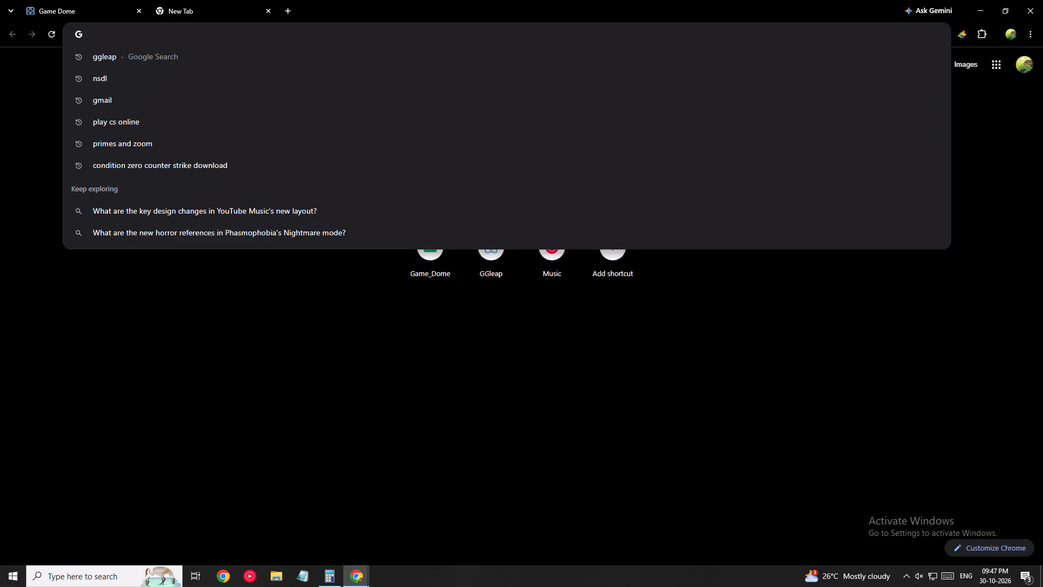
pyautogui.write('amazon')
pyautogui.press('Return')
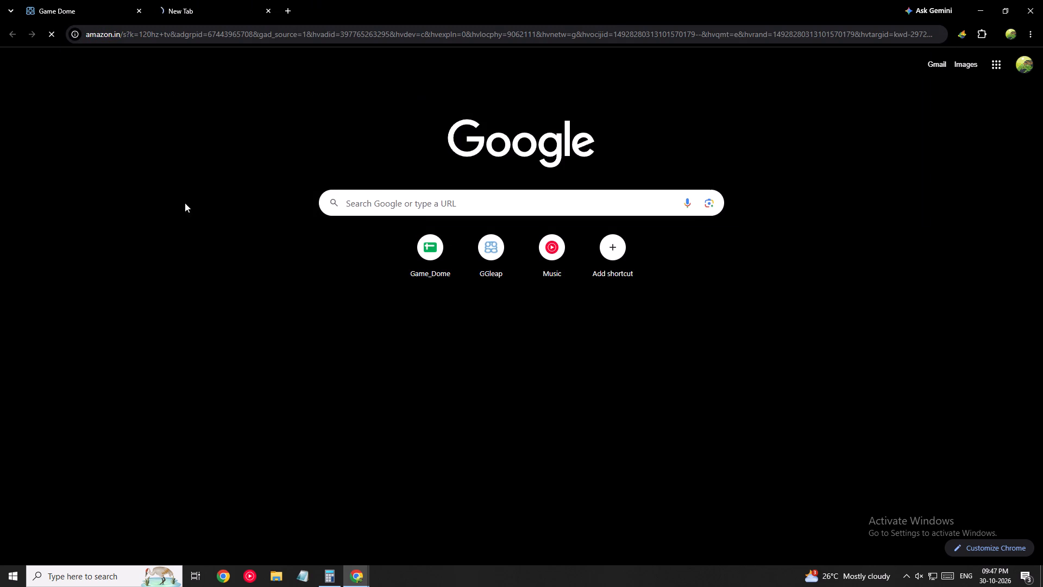
# Look through the 120hz tv results on Amazon, comparing models, prices and offers.
pyautogui.scroll(-8, 564, 236)
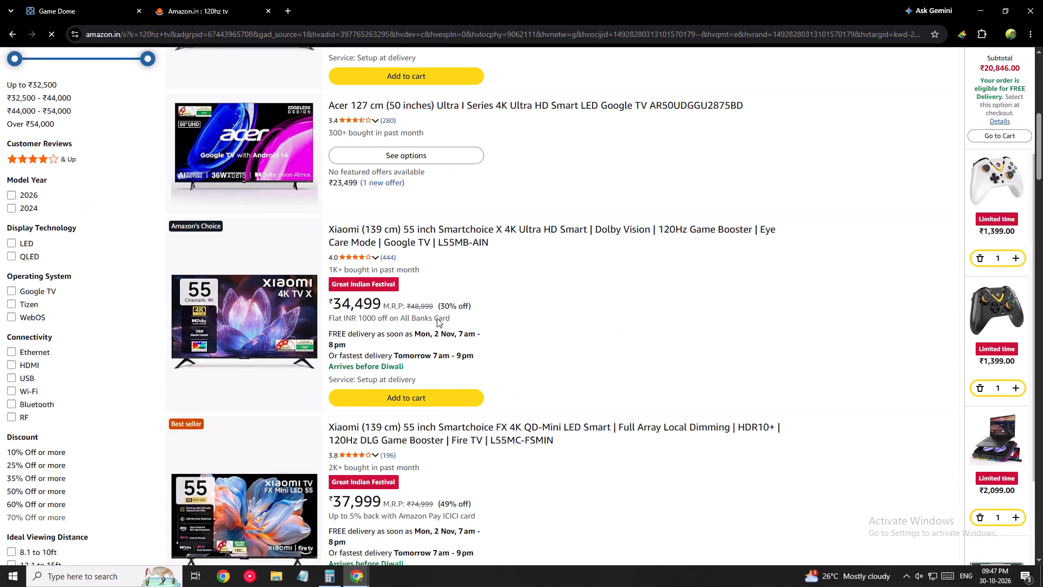
pyautogui.scroll(-8, 437, 318)
pyautogui.scroll(1, 399, 321)
pyautogui.scroll(-11, 399, 321)
pyautogui.scroll(1, 399, 321)
pyautogui.scroll(-1, 399, 321)
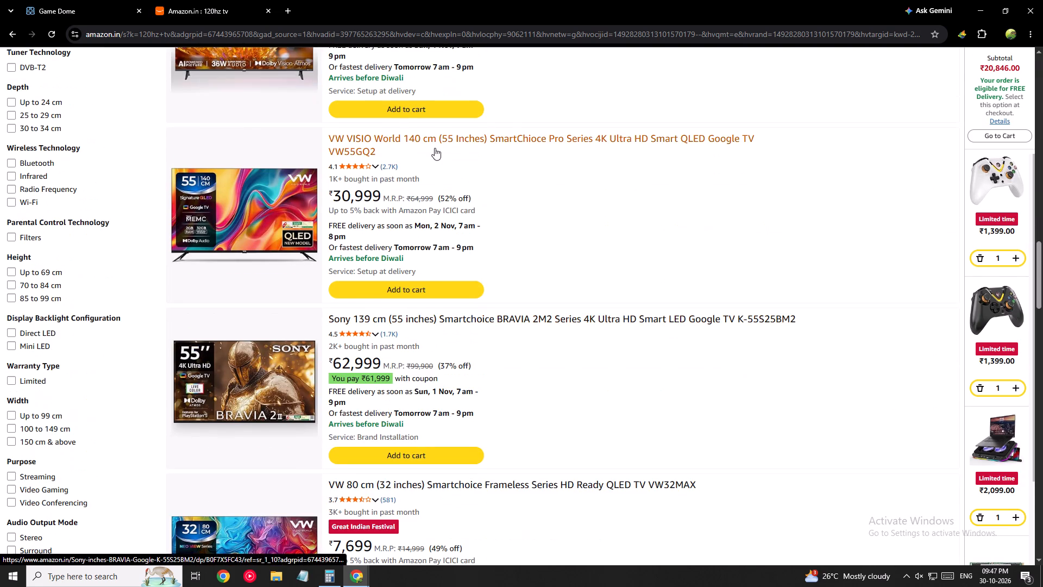
pyautogui.scroll(-4, 369, 281)
pyautogui.scroll(-2, 525, 227)
pyautogui.scroll(1, 494, 240)
pyautogui.scroll(-1, 462, 254)
pyautogui.scroll(-1, 337, 315)
pyautogui.scroll(2, 342, 314)
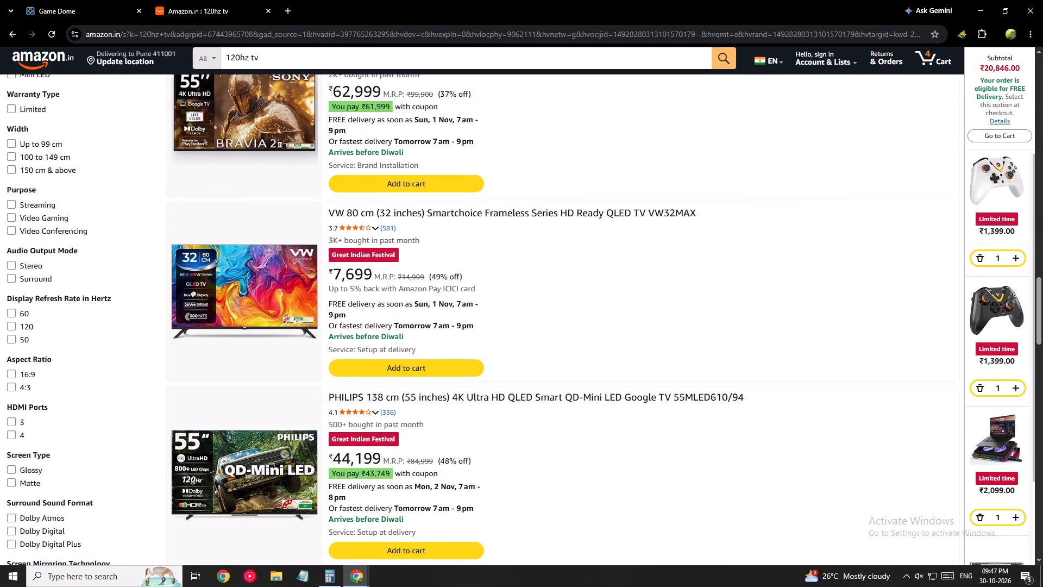
pyautogui.scroll(1, 357, 307)
pyautogui.scroll(-1, 357, 307)
pyautogui.scroll(6, 357, 307)
pyautogui.scroll(1, 293, 304)
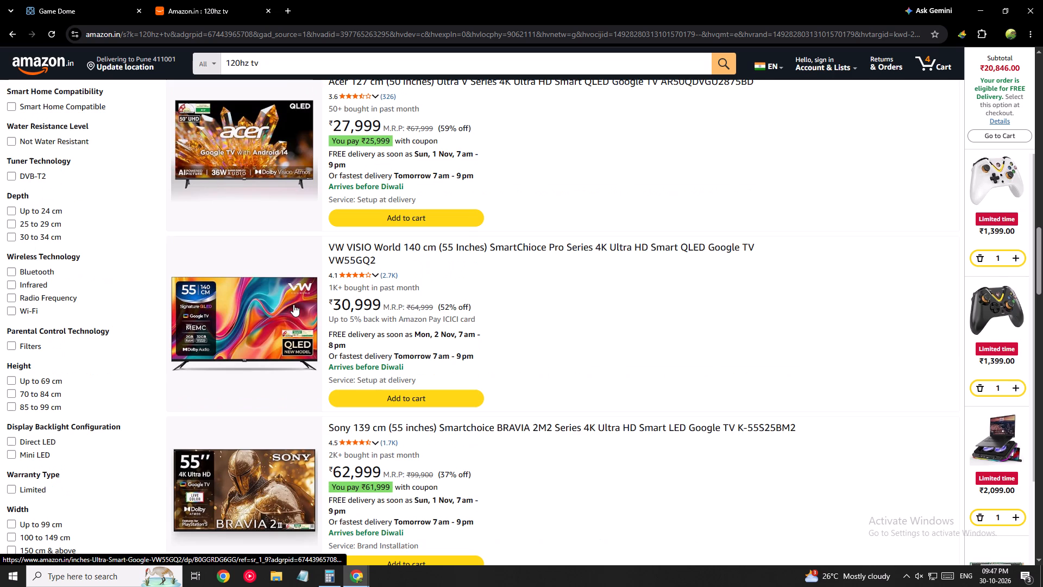
pyautogui.scroll(4, 306, 261)
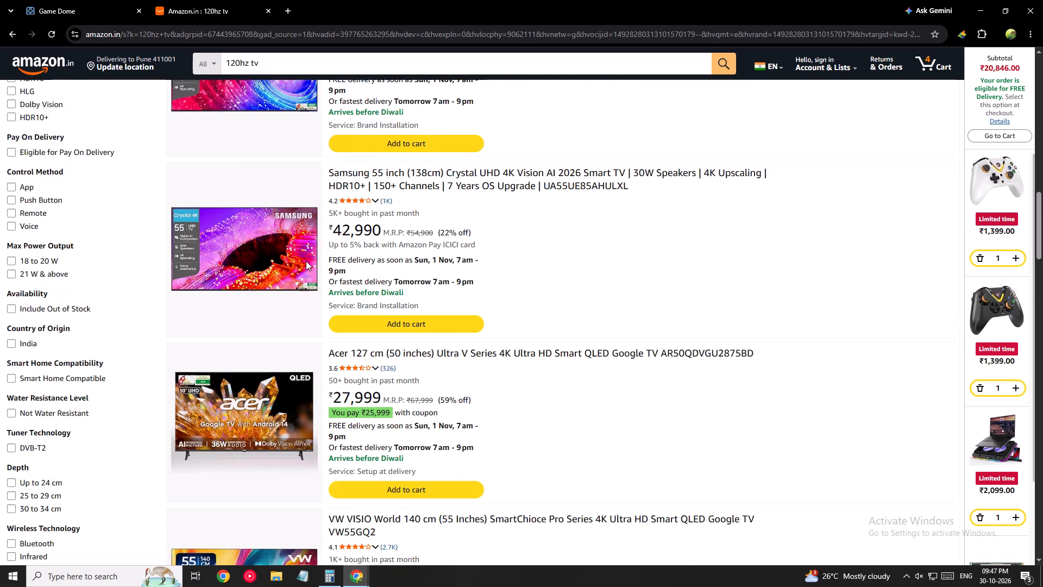
pyautogui.scroll(2, 306, 261)
pyautogui.scroll(-1, 306, 261)
pyautogui.scroll(3, 306, 261)
pyautogui.scroll(-1, 301, 260)
pyautogui.scroll(8, 301, 260)
pyautogui.scroll(-1, 246, 188)
pyautogui.scroll(6, 246, 188)
pyautogui.scroll(-1, 222, 178)
pyautogui.scroll(3, 222, 178)
pyautogui.scroll(-1, 222, 178)
pyautogui.scroll(1, 222, 178)
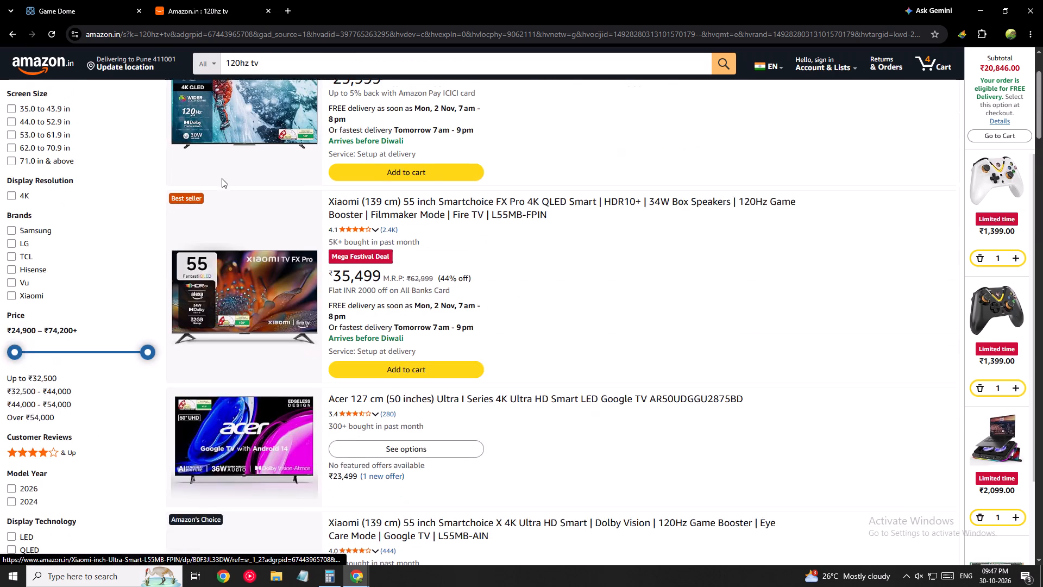
pyautogui.scroll(6, 222, 178)
# Go to the Amazon home page and look through its deals and the second page of browsing-history recommendations.
pyautogui.click(46, 60)
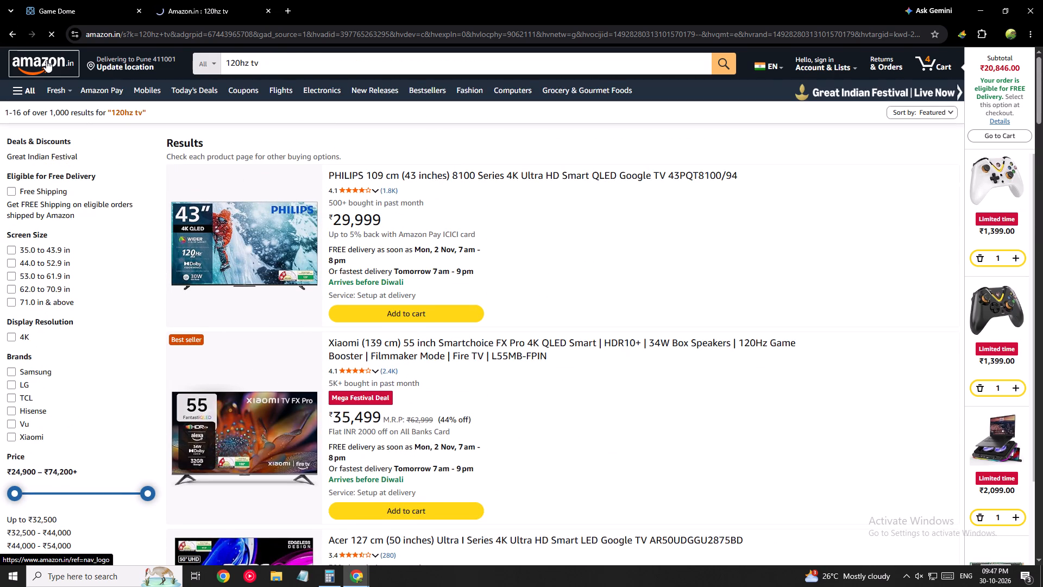
pyautogui.scroll(-2, 400, 296)
pyautogui.scroll(-4, 279, 340)
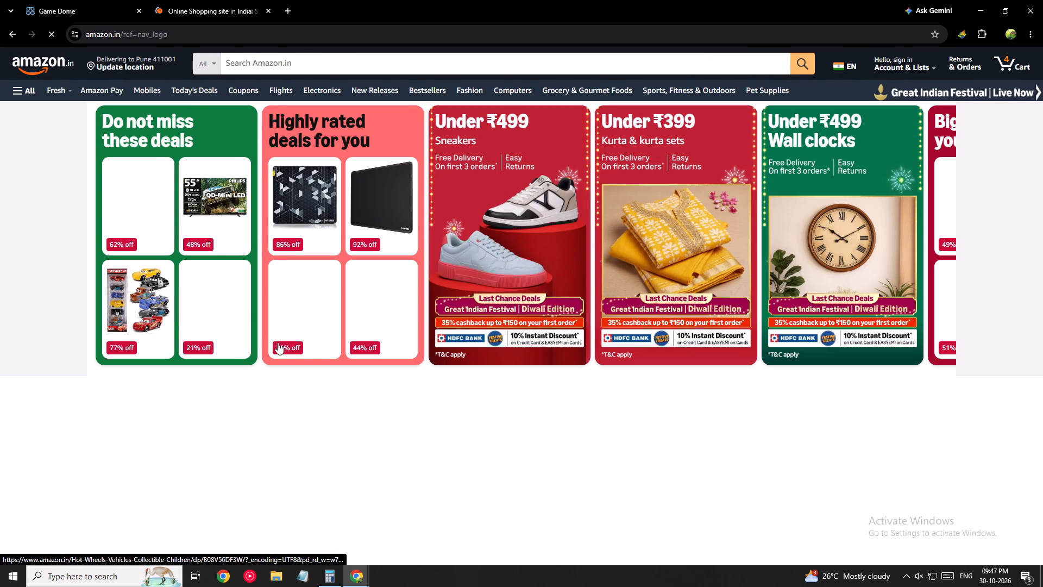
pyautogui.scroll(-3, 533, 357)
pyautogui.scroll(1, 542, 359)
pyautogui.scroll(-2, 458, 401)
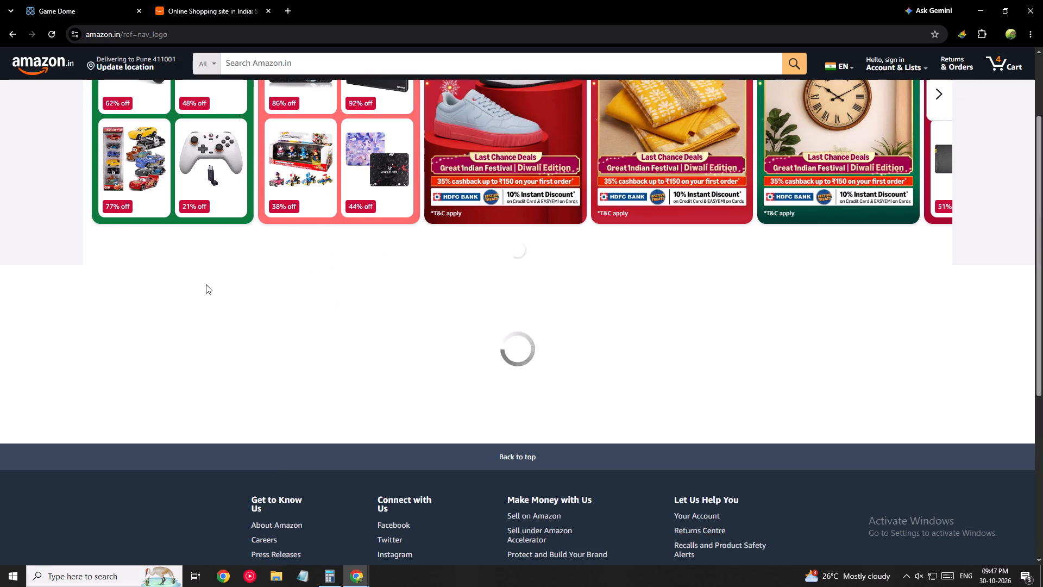
pyautogui.scroll(-3, 971, 288)
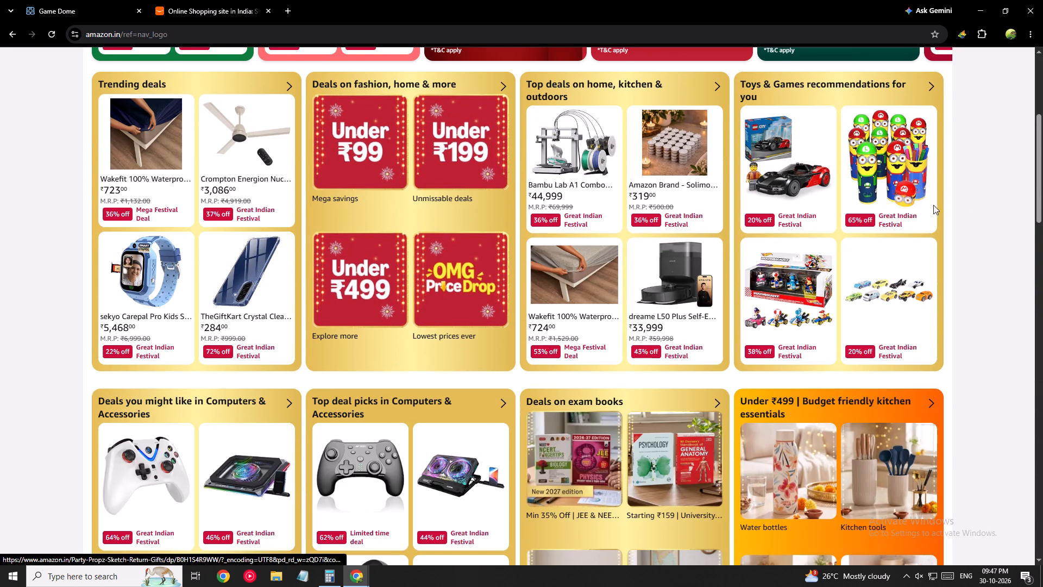
pyautogui.scroll(-4, 819, 285)
pyautogui.scroll(-3, 395, 269)
pyautogui.scroll(-3, 260, 218)
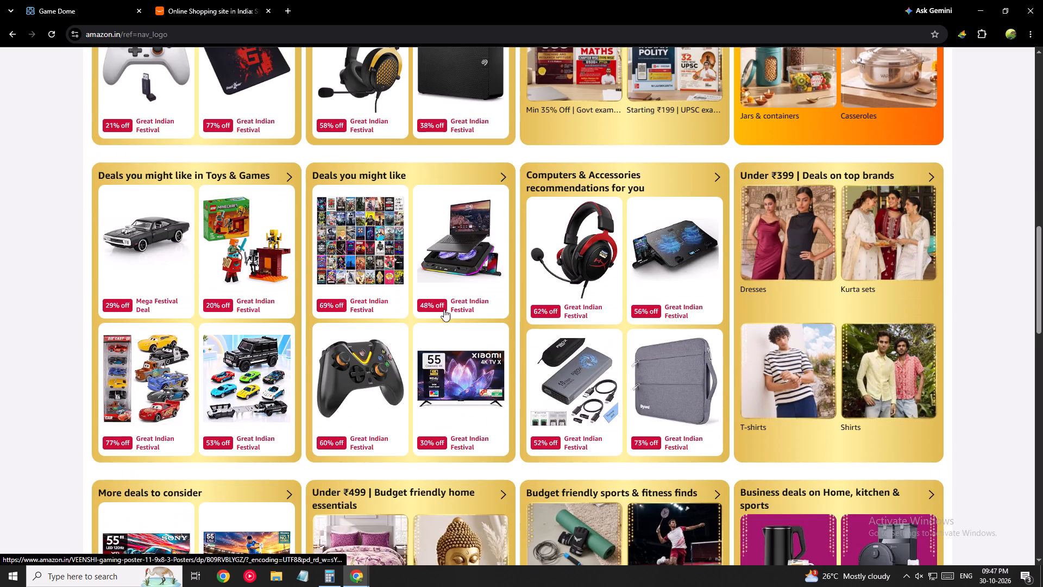
pyautogui.scroll(-3, 464, 302)
pyautogui.scroll(-3, 684, 298)
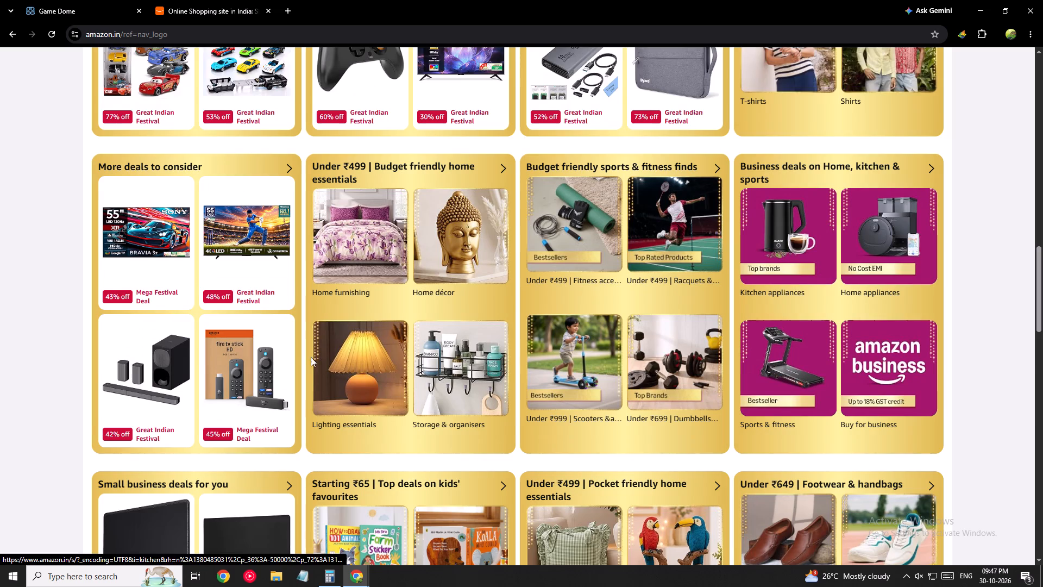
pyautogui.scroll(-2, 293, 375)
pyautogui.scroll(-4, 545, 382)
pyautogui.scroll(-4, 359, 338)
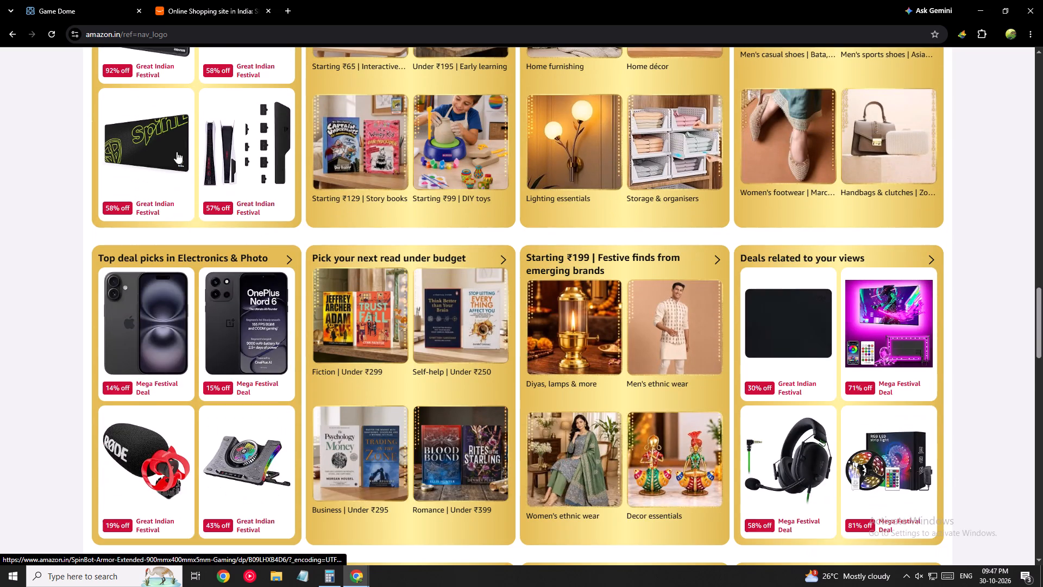
pyautogui.scroll(-3, 257, 373)
pyautogui.scroll(-3, 399, 264)
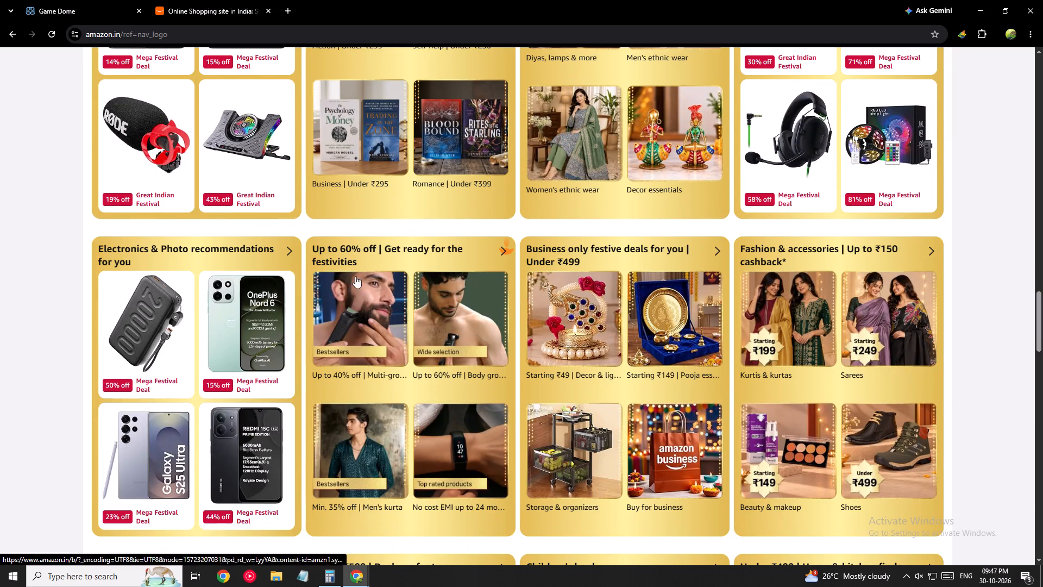
pyautogui.scroll(-3, 466, 321)
pyautogui.scroll(-4, 540, 317)
pyautogui.scroll(-3, 212, 274)
pyautogui.scroll(-19, 306, 335)
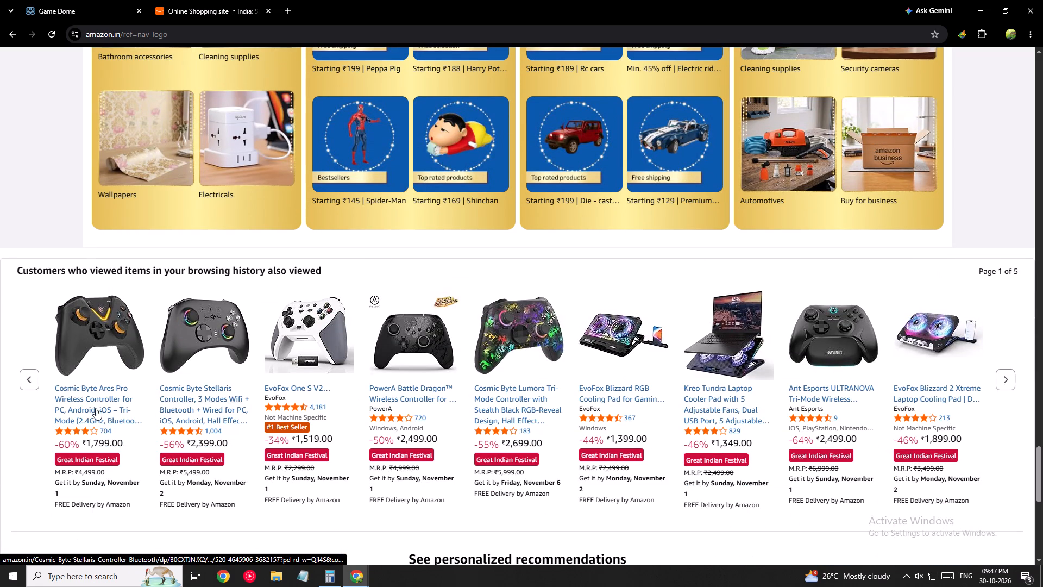
pyautogui.click(1009, 379)
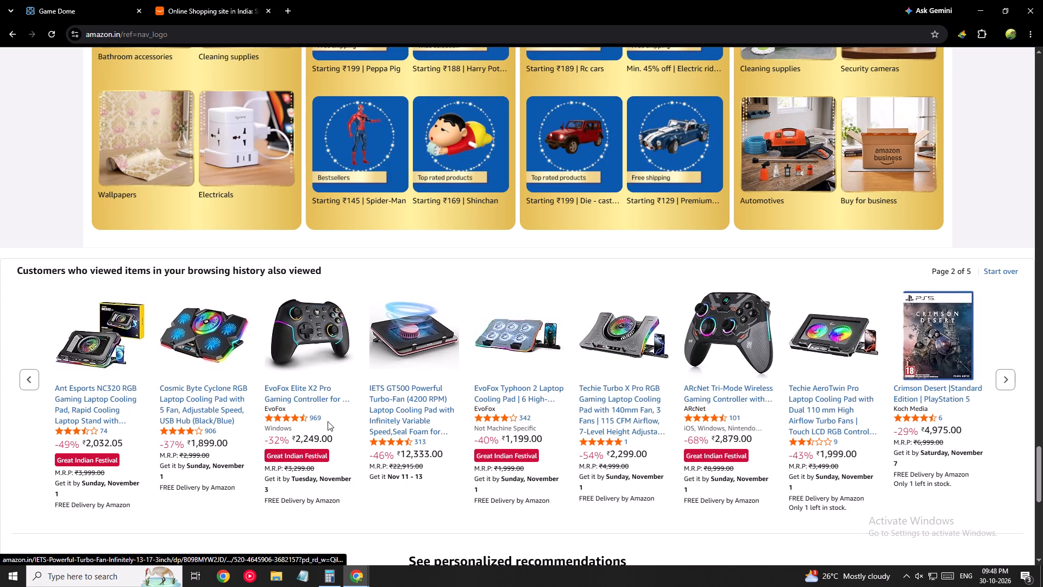
pyautogui.scroll(8, 676, 469)
pyautogui.scroll(-1, 676, 469)
pyautogui.scroll(1, 676, 469)
# Search Amazon for "laptop dusting".
pyautogui.click(369, 60)
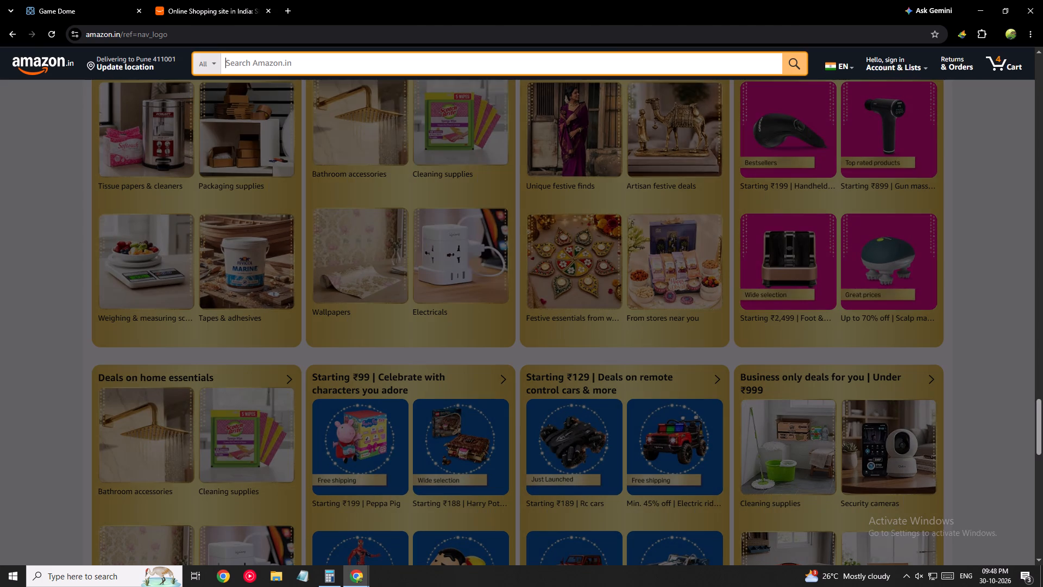
pyautogui.write('laptop dusting')
pyautogui.press('space')
pyautogui.press('Return')
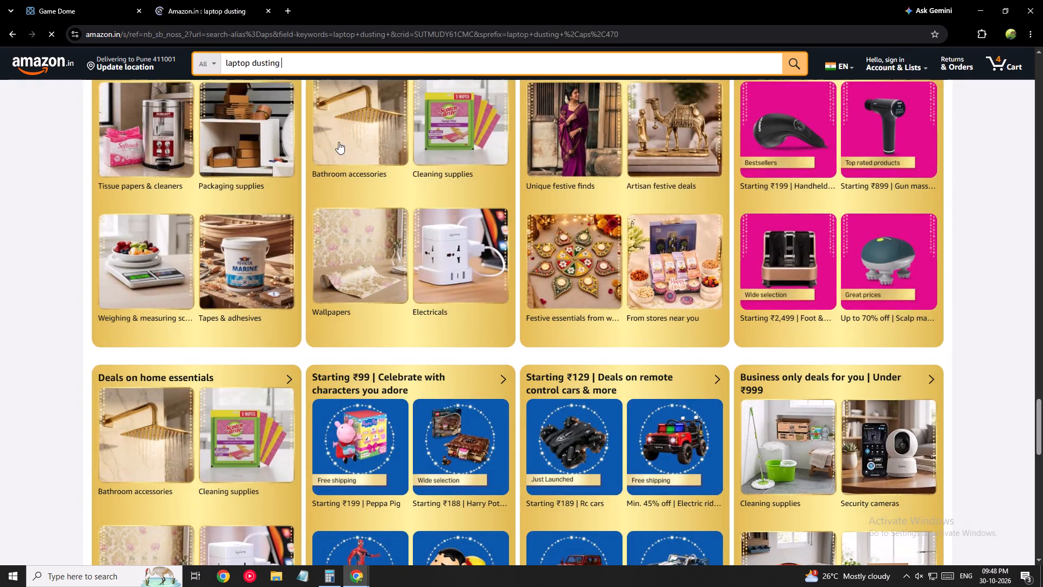
# Examine the laptop dusting results, comparing brushes, air dusters, cleaning kits and cloths with their prices.
pyautogui.scroll(-4, 389, 393)
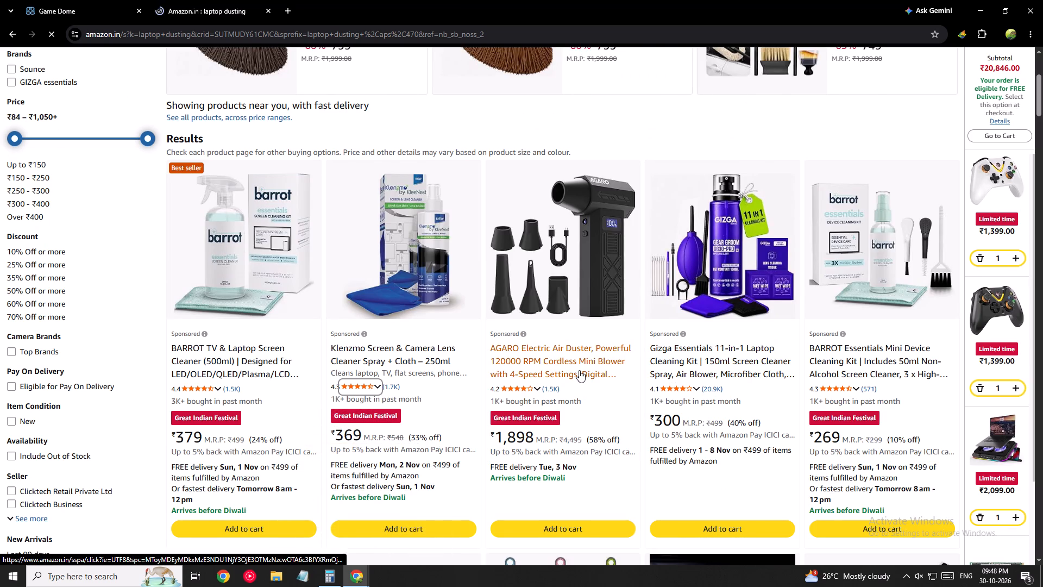
pyautogui.scroll(-4, 971, 313)
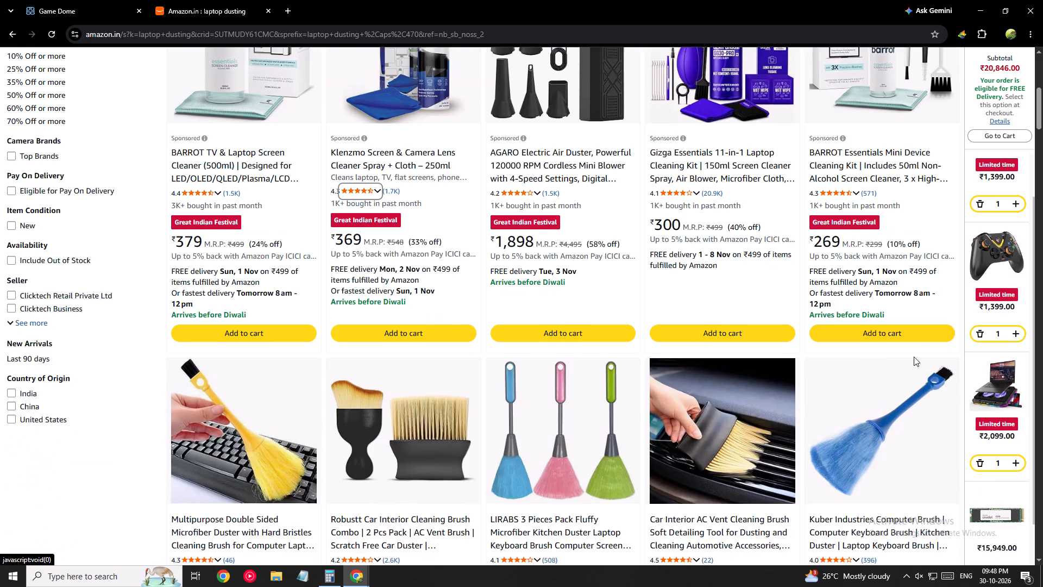
pyautogui.scroll(-3, 885, 373)
pyautogui.scroll(-3, 605, 376)
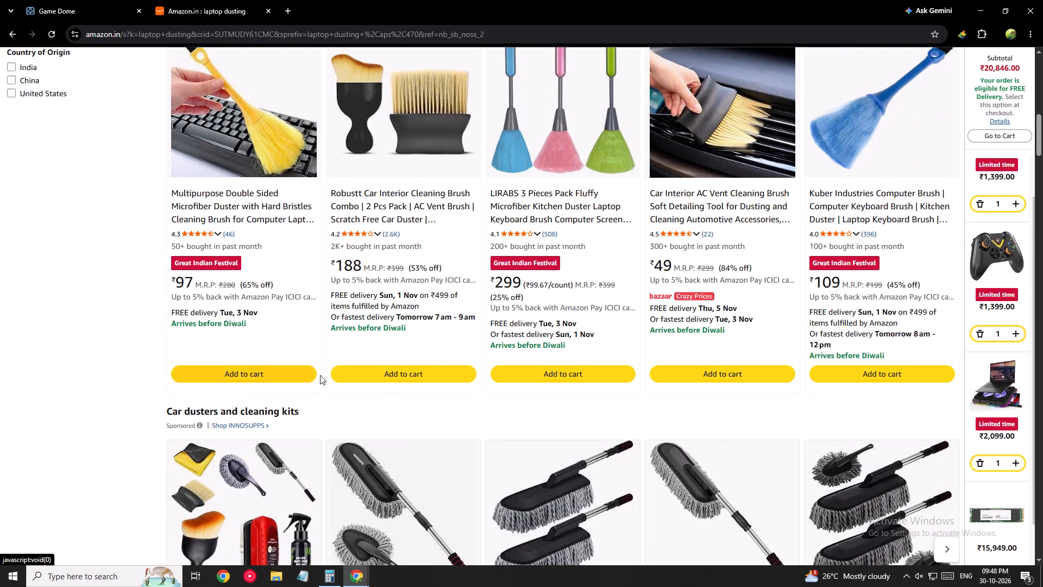
pyautogui.scroll(-10, 431, 377)
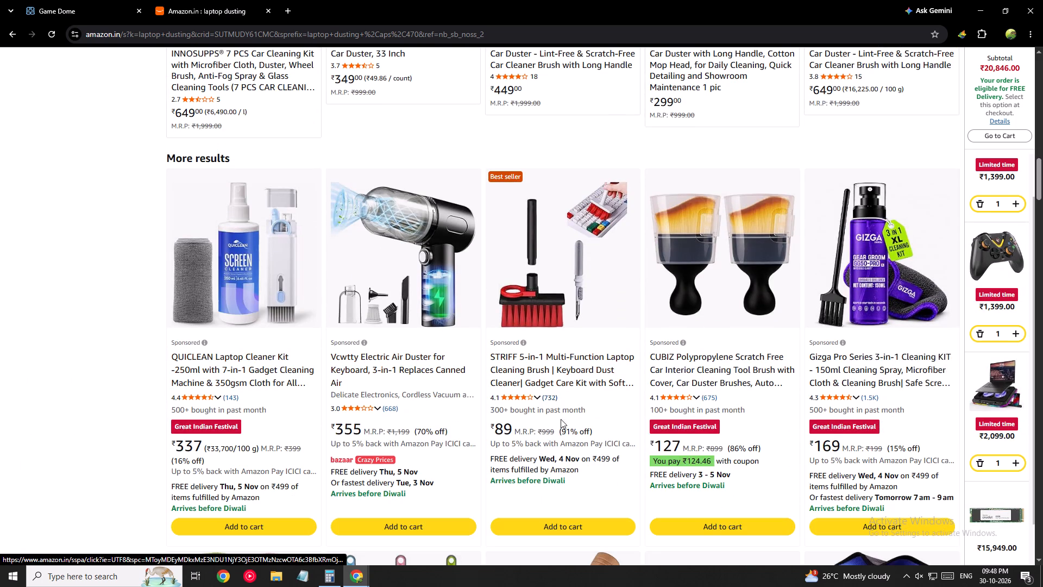
pyautogui.scroll(-14, 580, 428)
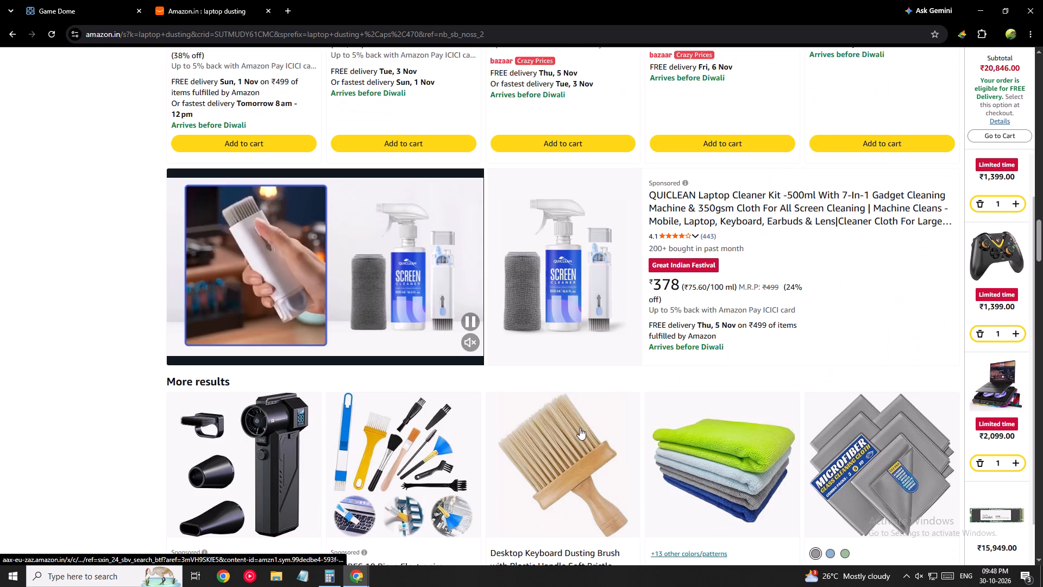
pyautogui.scroll(-11, 580, 428)
pyautogui.scroll(-5, 568, 386)
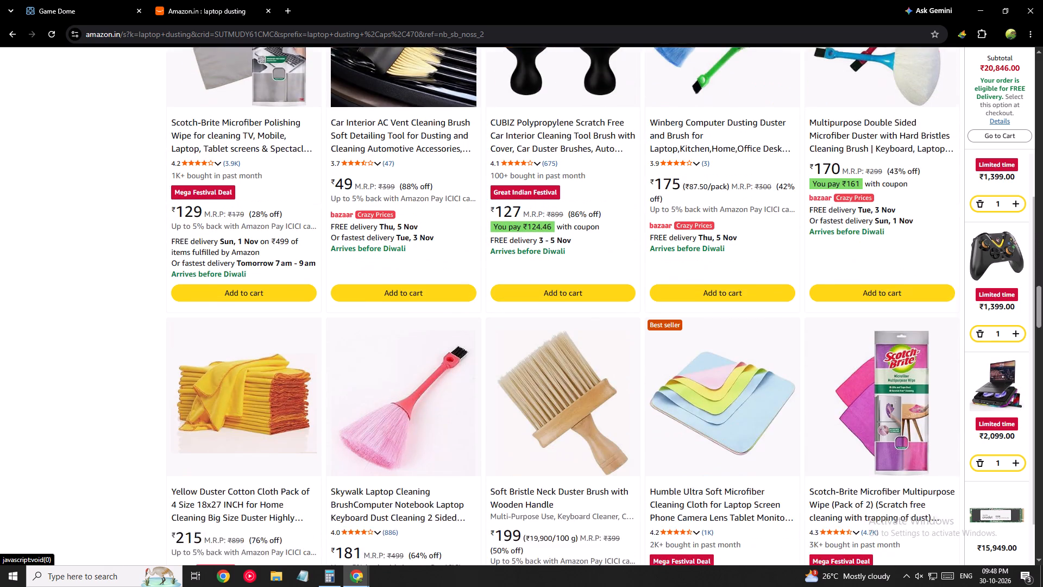
pyautogui.scroll(-10, 566, 388)
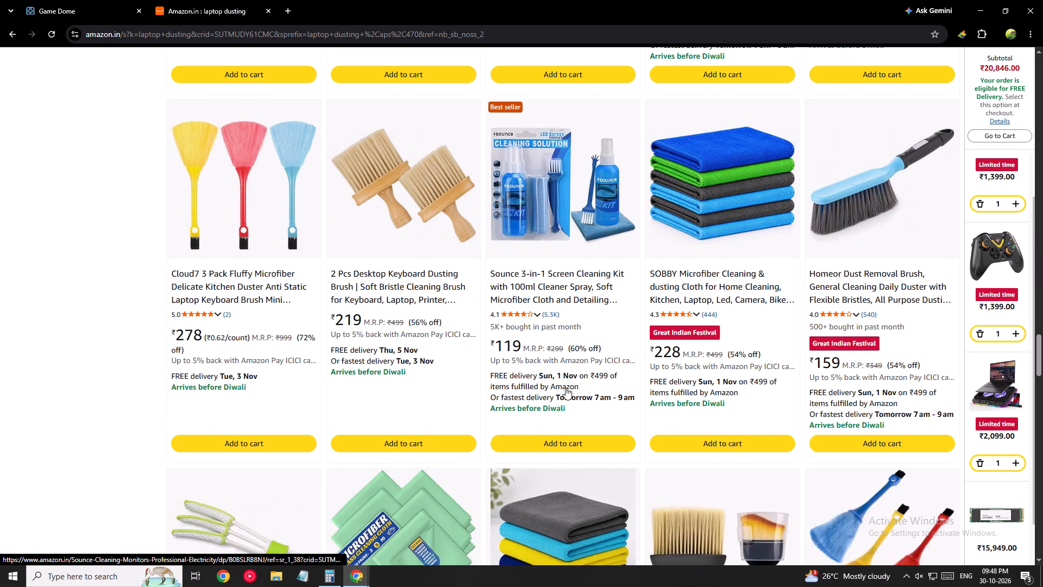
# Examine the remaining laptop dusting results further down the page, comparing brushes, dusters, screen cleaners and cloths with their prices.
pyautogui.scroll(-11, 566, 388)
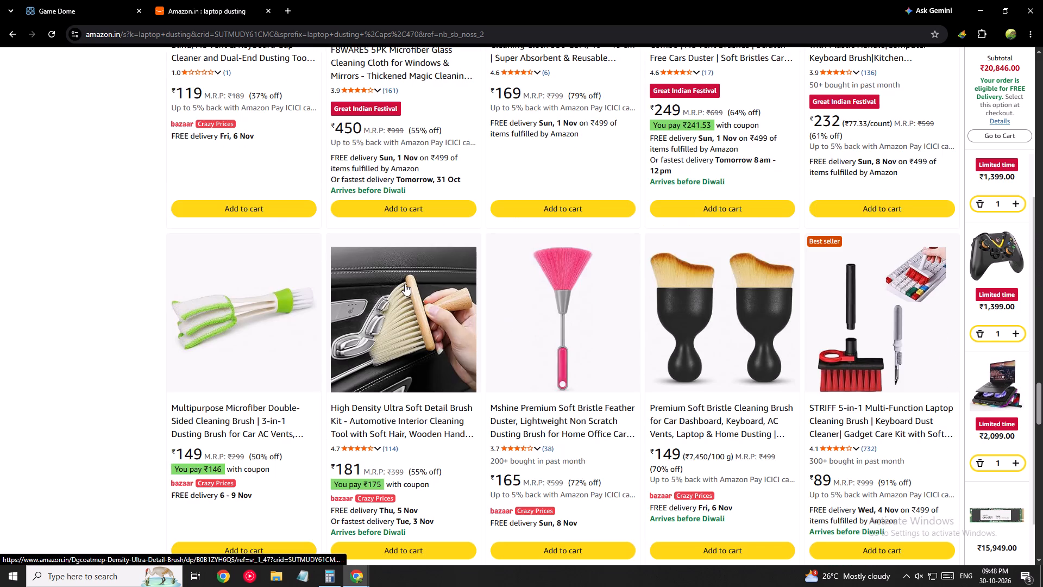
pyautogui.scroll(-6, 570, 291)
pyautogui.scroll(-4, 459, 341)
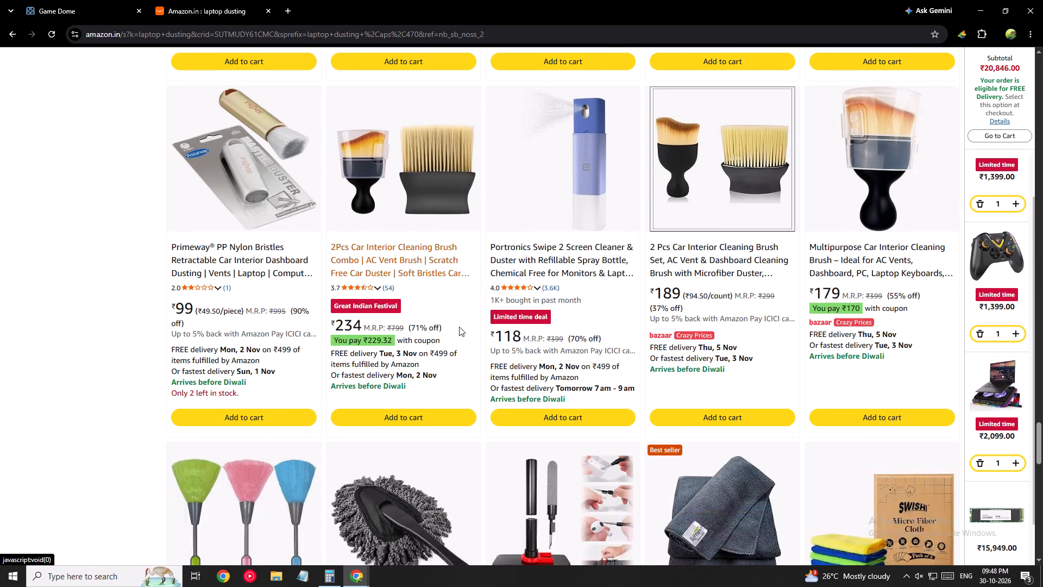
pyautogui.scroll(-5, 459, 327)
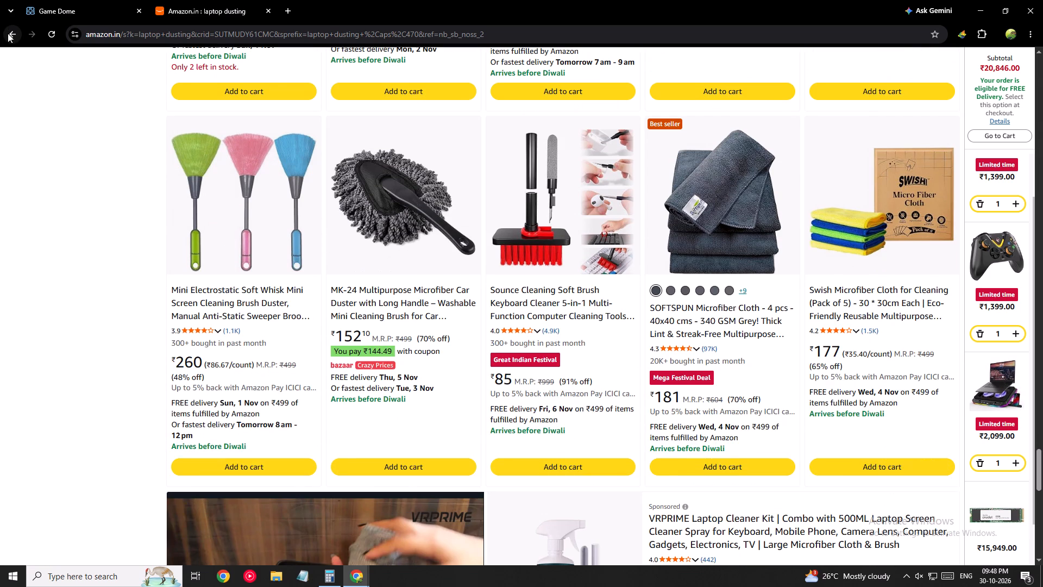
# Return to the Amazon home page and search for "cable manager".
pyautogui.click(8, 33)
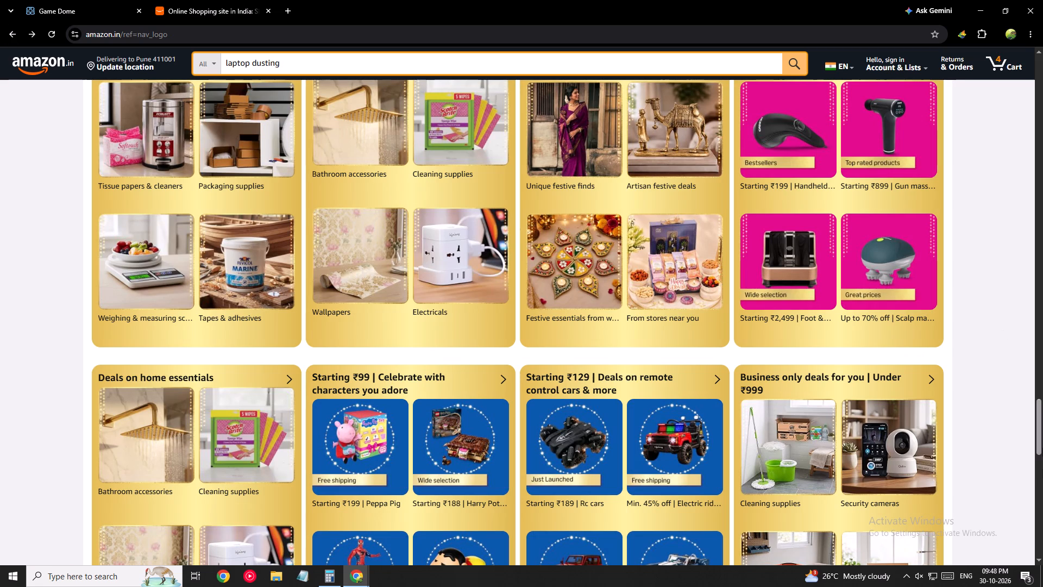
pyautogui.scroll(-4, 460, 333)
pyautogui.scroll(3, 628, 423)
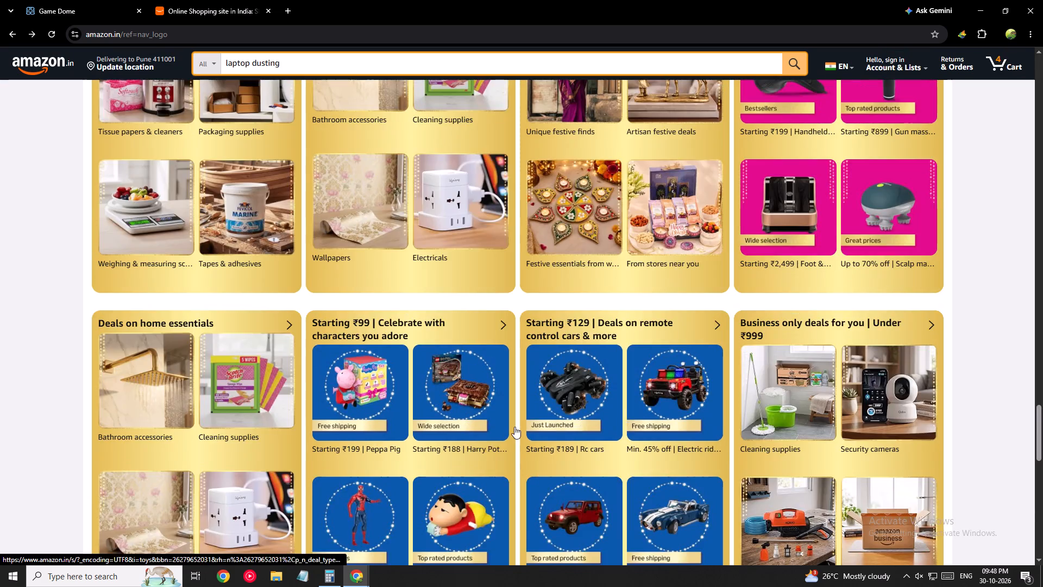
pyautogui.scroll(3, 456, 427)
pyautogui.scroll(-3, 456, 427)
pyautogui.scroll(6, 456, 427)
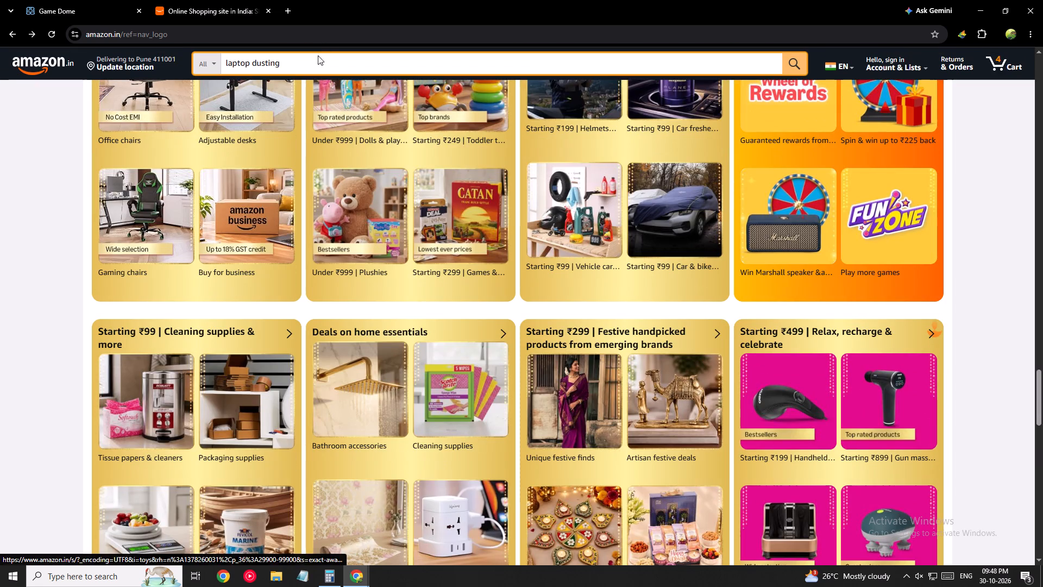
pyautogui.moveTo(325, 64); pyautogui.dragTo(120, 50)
pyautogui.press('BackSpace')
pyautogui.press('BackSpace')
pyautogui.write('cabl')
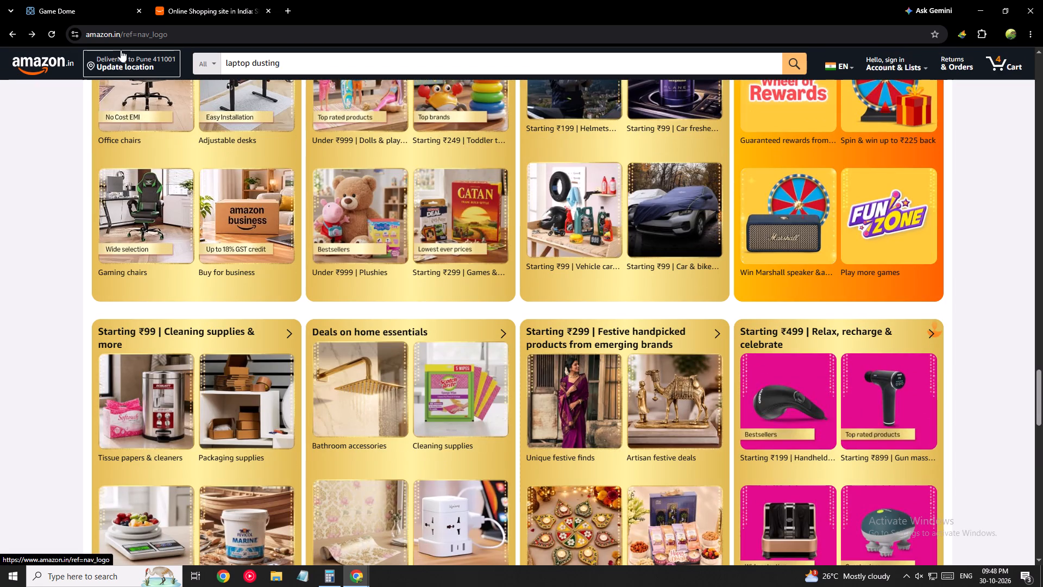
pyautogui.moveTo(363, 67); pyautogui.dragTo(215, 69)
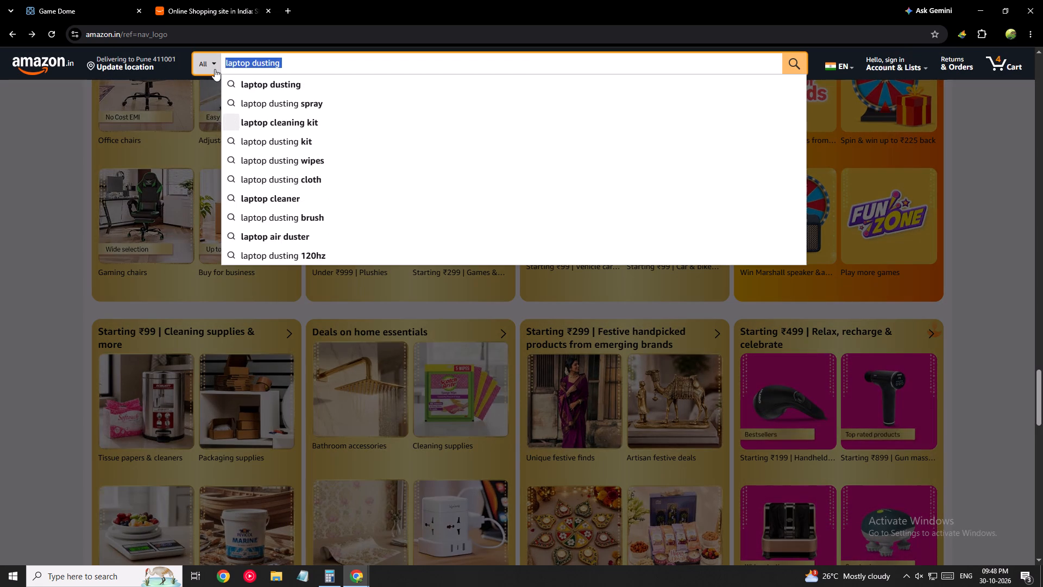
pyautogui.press('BackSpace')
pyautogui.press('BackSpace')
pyautogui.write('cable maan')
pyautogui.press('BackSpace')
pyautogui.press('BackSpace')
pyautogui.write('na')
pyautogui.press('g')
pyautogui.write('er')
pyautogui.press('Return')
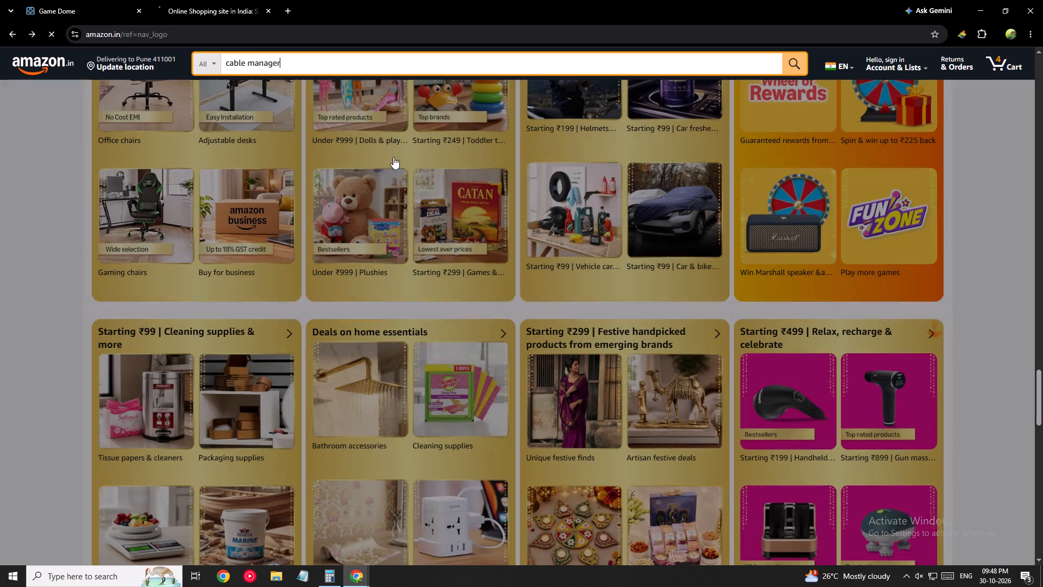
# Examine the cable manager results, comparing straps, clips, sleeves, grommets, under-desk trays and boxes with their prices and ratings.
pyautogui.scroll(-3, 475, 363)
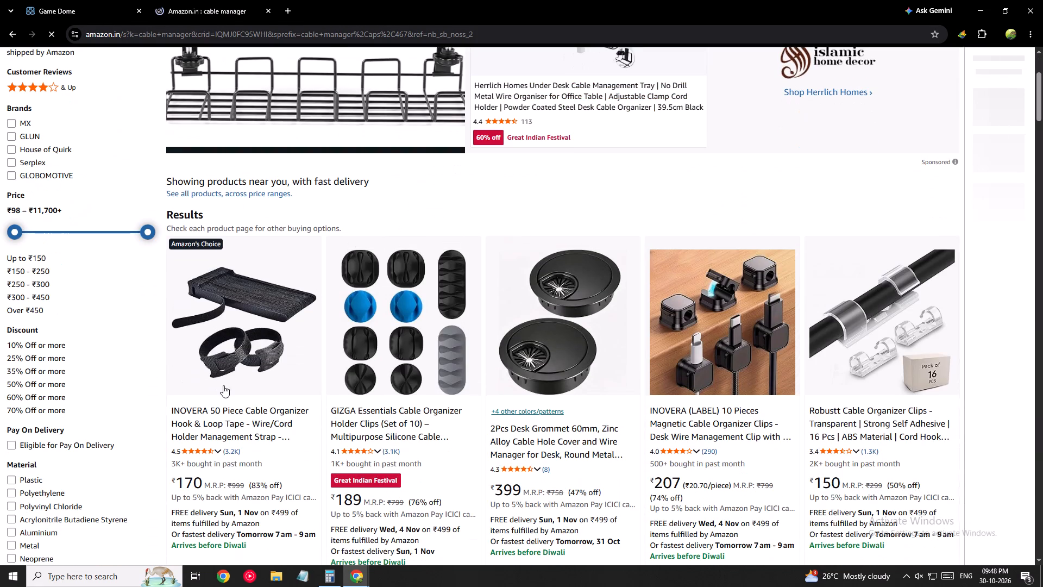
pyautogui.scroll(-1, 370, 393)
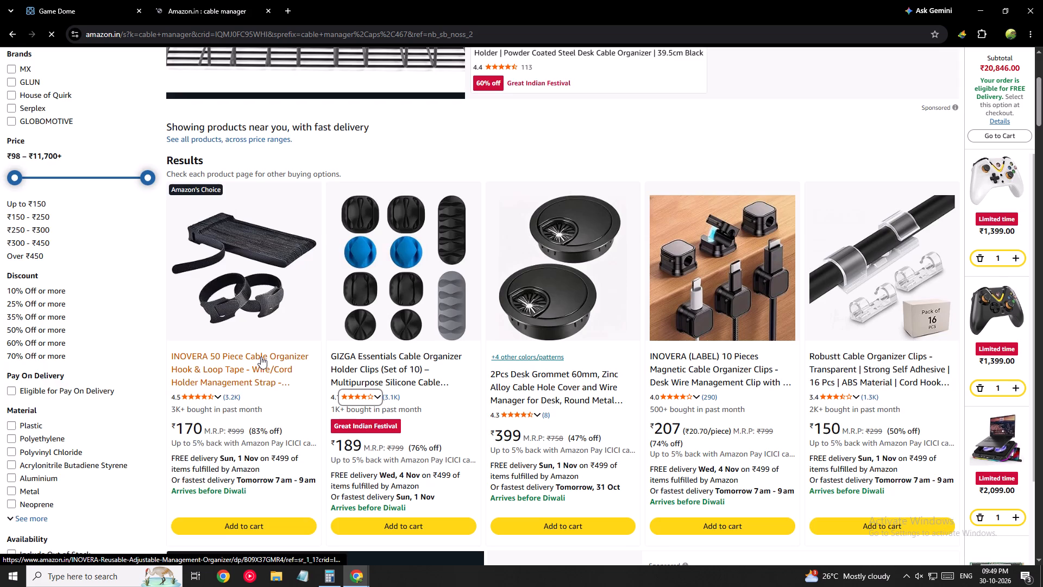
pyautogui.scroll(-3, 288, 373)
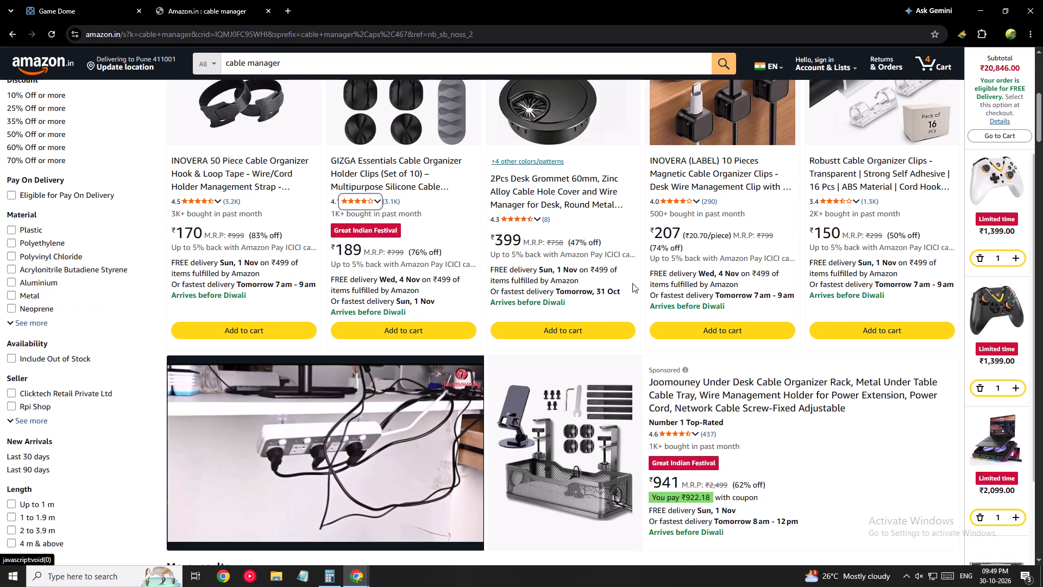
pyautogui.scroll(-2, 682, 292)
pyautogui.scroll(-1, 507, 370)
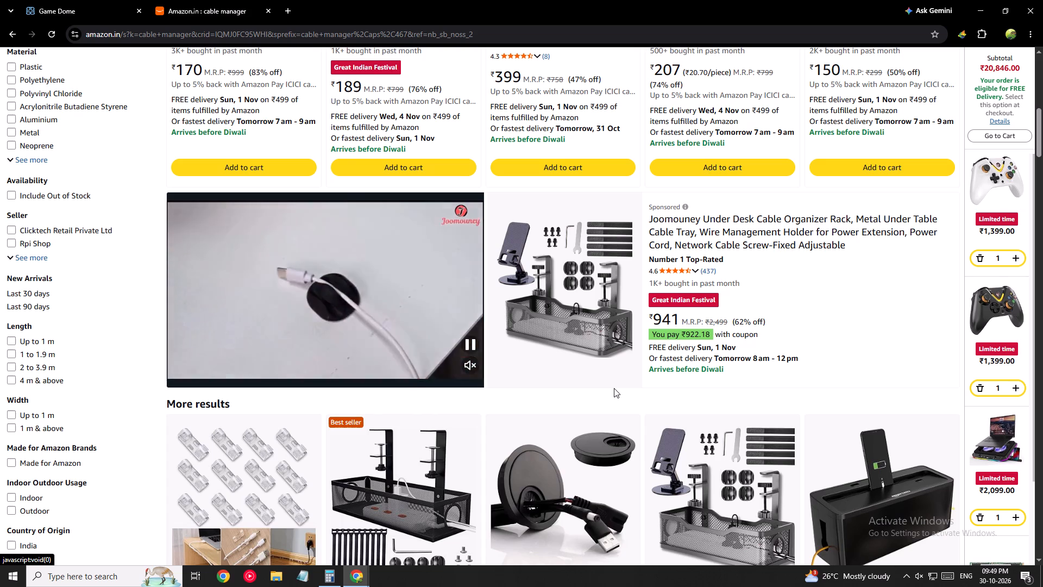
pyautogui.scroll(-6, 445, 451)
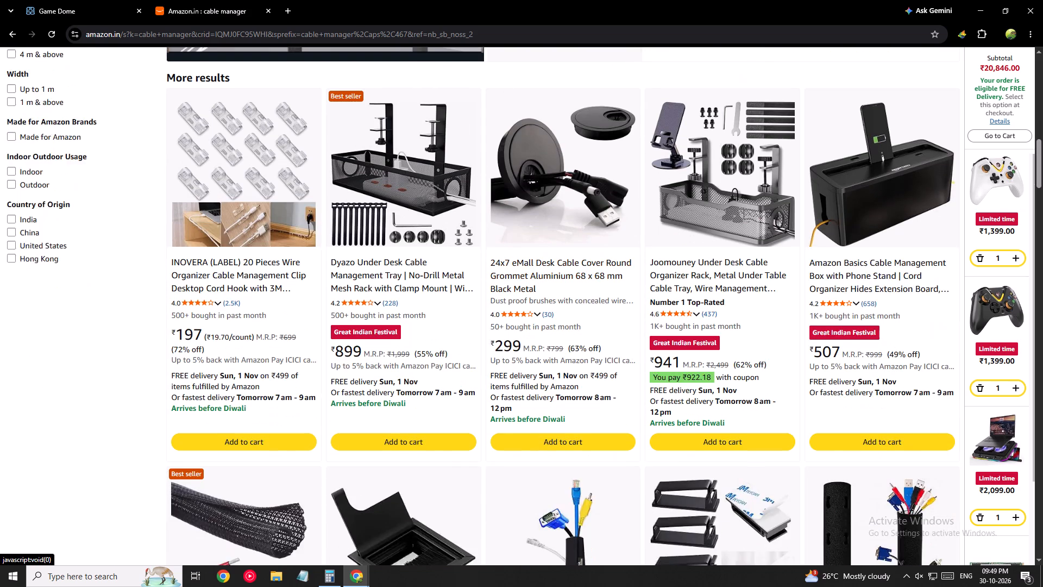
pyautogui.scroll(-2, 508, 423)
pyautogui.scroll(1, 164, 339)
pyautogui.scroll(-4, 436, 320)
pyautogui.scroll(-2, 453, 364)
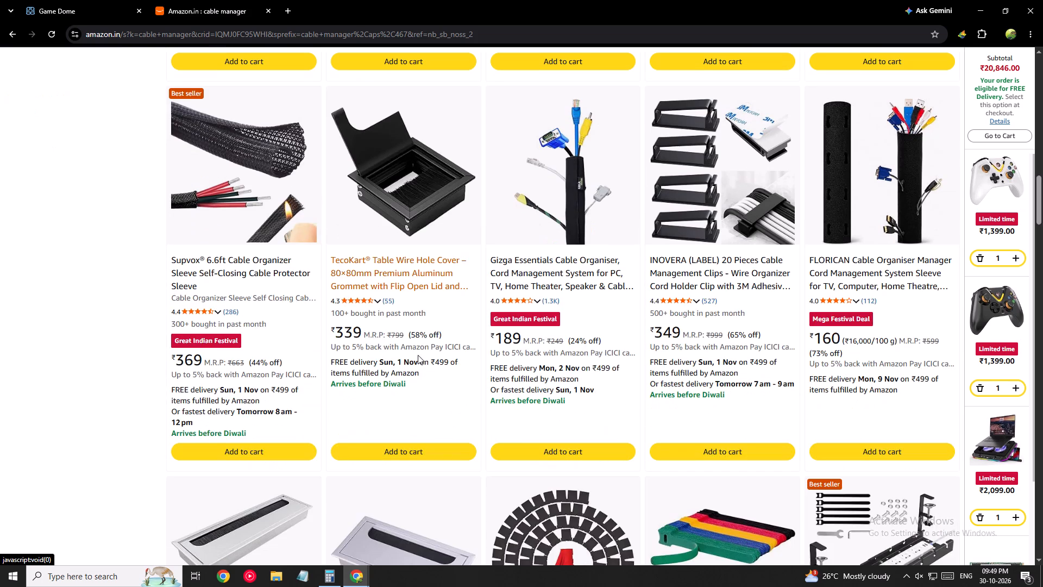
pyautogui.scroll(-6, 423, 351)
pyautogui.scroll(6, 423, 351)
pyautogui.scroll(-1, 417, 351)
pyautogui.scroll(1, 416, 350)
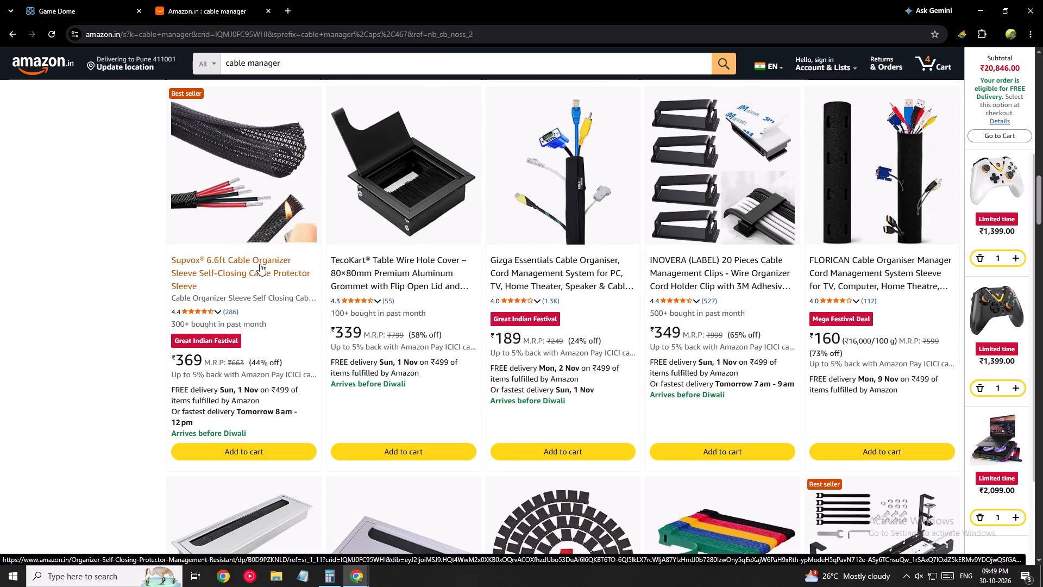
pyautogui.scroll(-2, 568, 457)
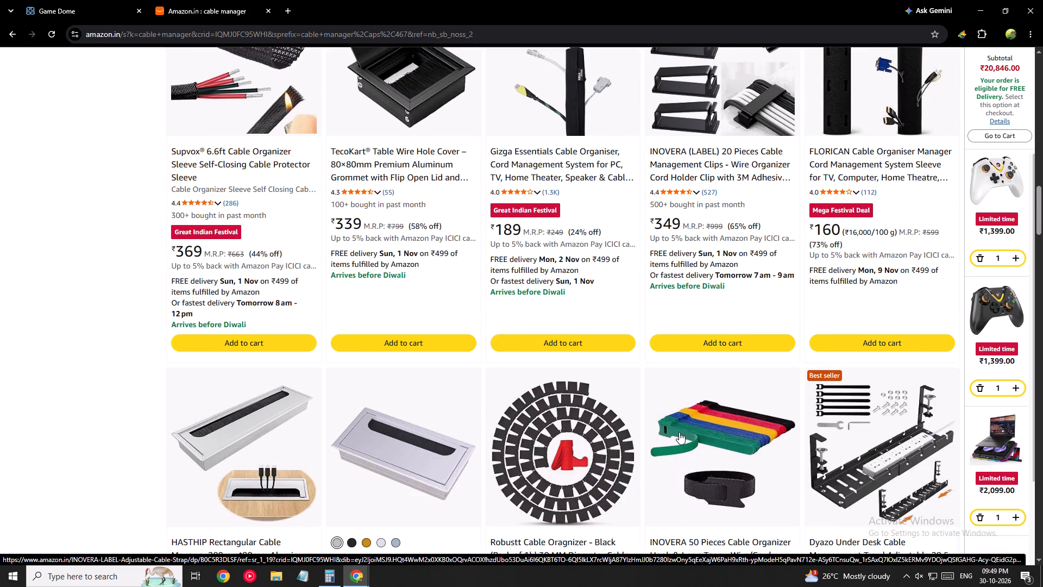
pyautogui.scroll(3, 679, 432)
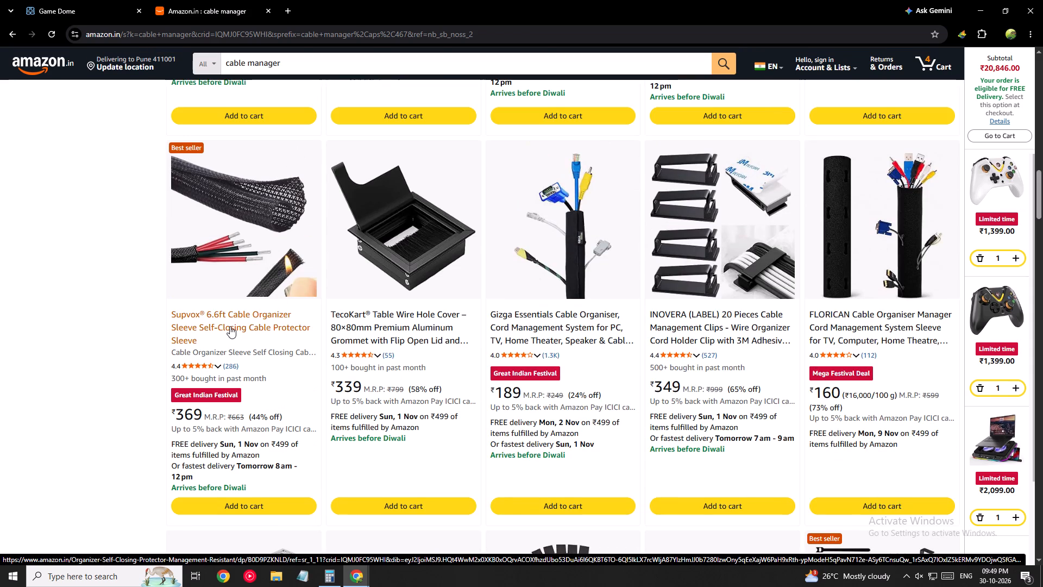
pyautogui.scroll(-7, 67, 390)
pyautogui.scroll(1, 240, 415)
pyautogui.scroll(-2, 240, 415)
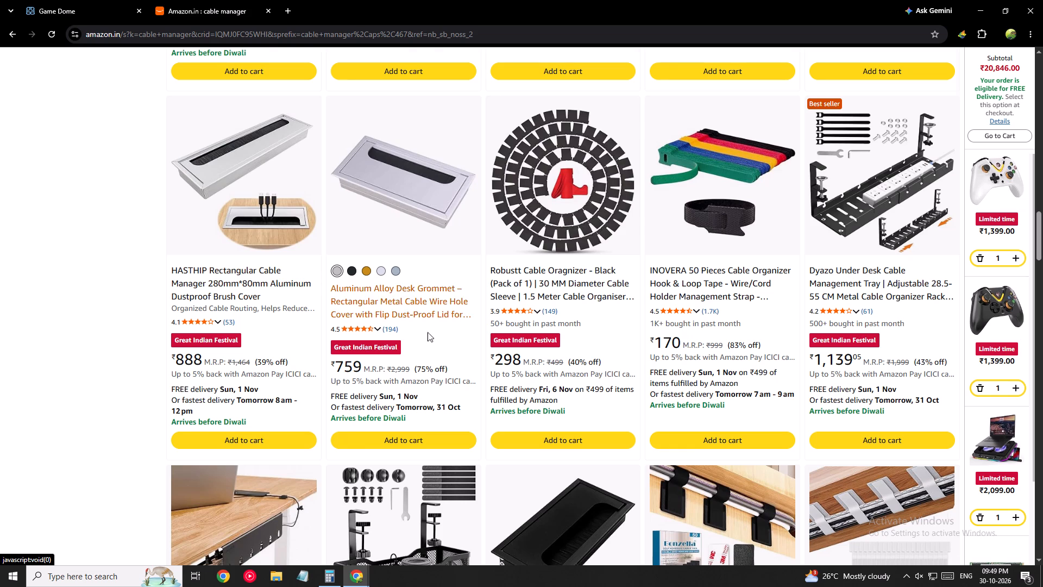
pyautogui.scroll(-4, 427, 335)
pyautogui.scroll(-3, 397, 384)
pyautogui.scroll(-5, 448, 281)
pyautogui.scroll(-2, 506, 305)
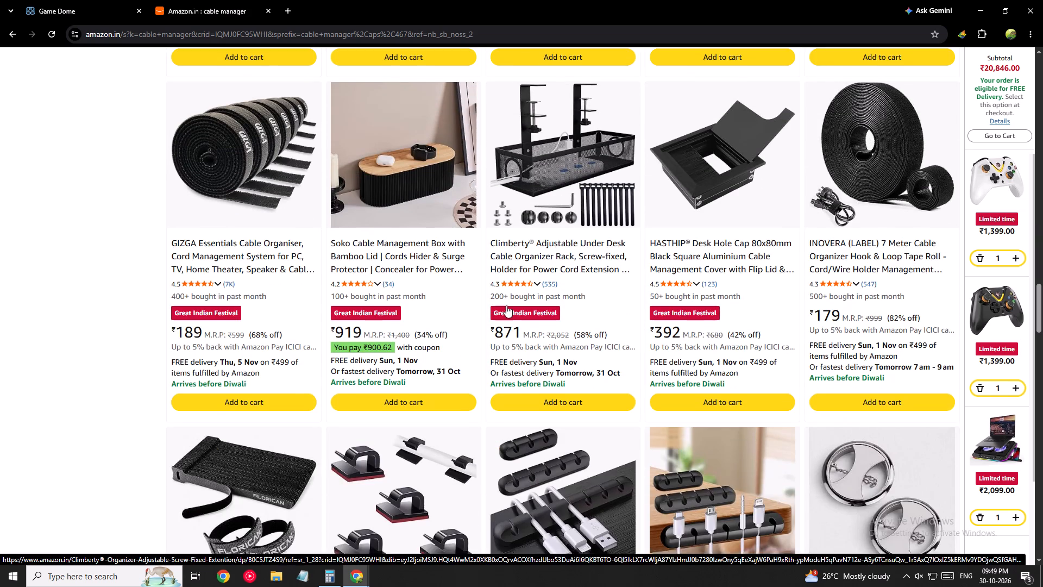
# Return to the Amazon home page and look through its deals and browsing-history recommendations.
pyautogui.click(8, 35)
pyautogui.scroll(-6, 379, 310)
pyautogui.scroll(1, 385, 314)
pyautogui.scroll(-10, 385, 314)
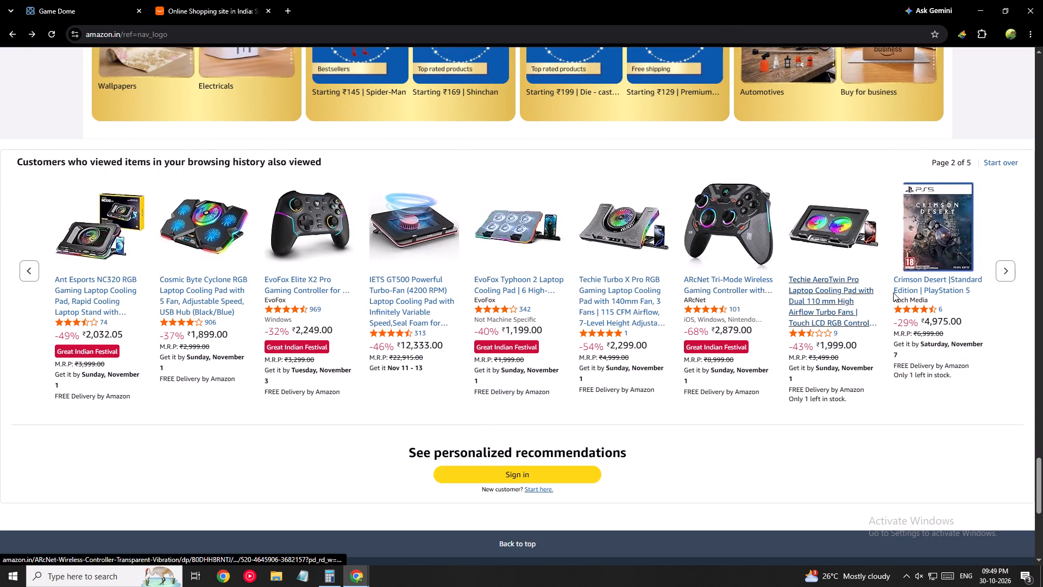
pyautogui.scroll(6, 1003, 293)
pyautogui.scroll(3, 868, 292)
pyautogui.scroll(-2, 547, 384)
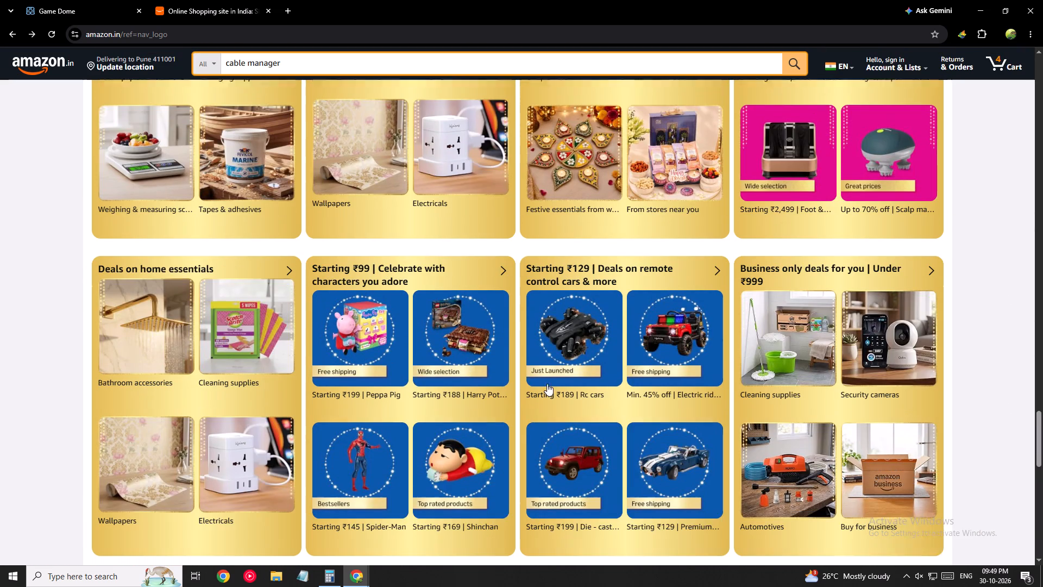